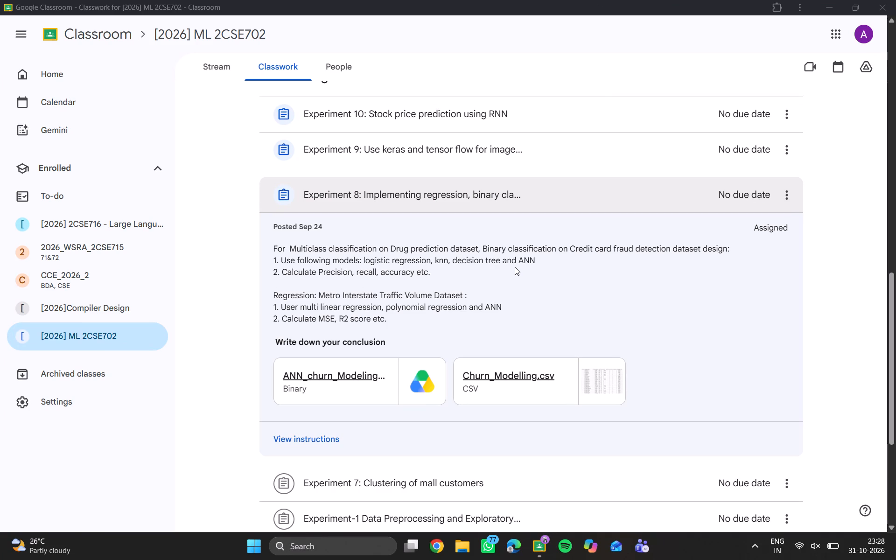
{"action": "key", "text": "super+4"}
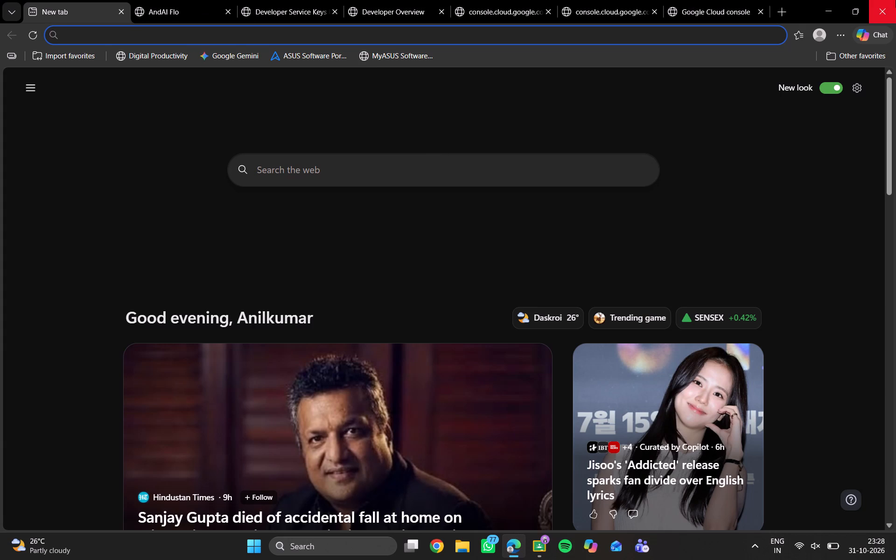
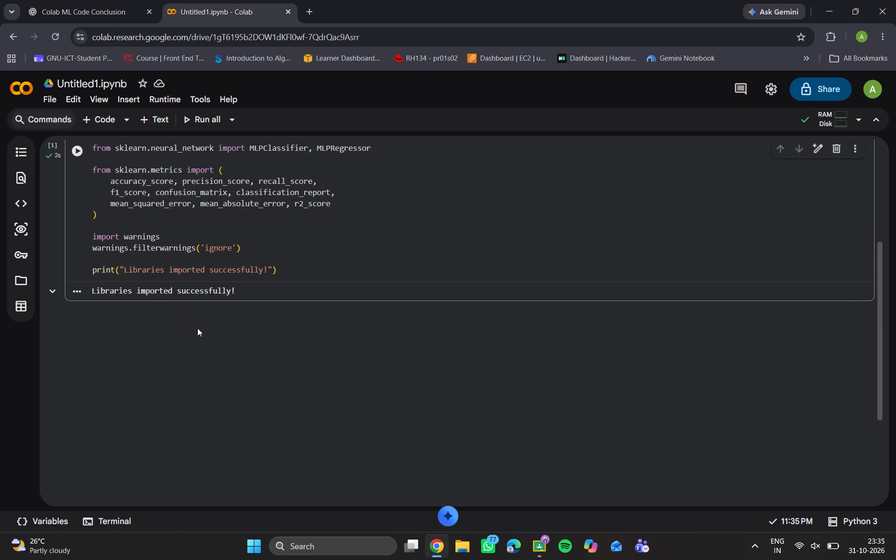
Copy the Cell 2 – Upload Drug Prediction Dataset code from the ChatGPT reply and paste it into a new code cell in the Colab notebook.
{"action": "key", "text": "alt+Tab"}
{"action": "key", "text": "alt+Tab"}
{"action": "key", "text": "Tab"}
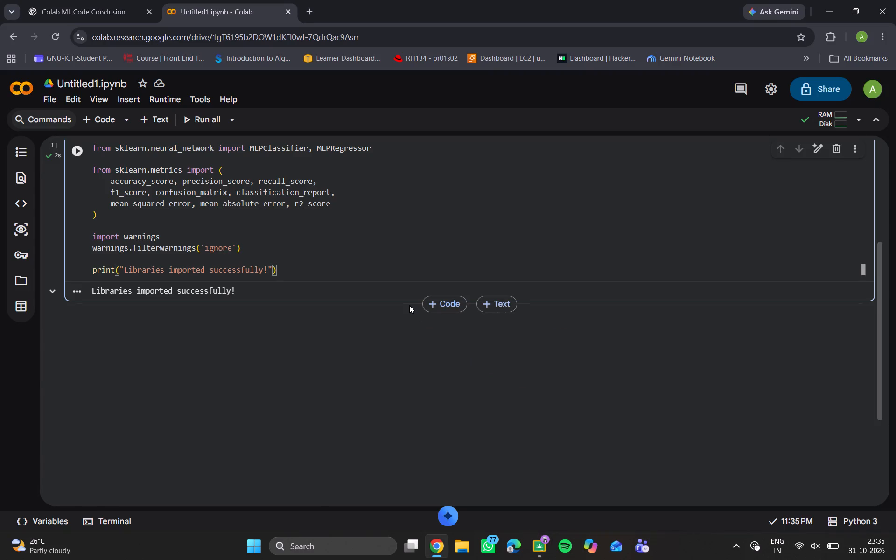
{"action": "key", "text": "ctrl+Tab"}
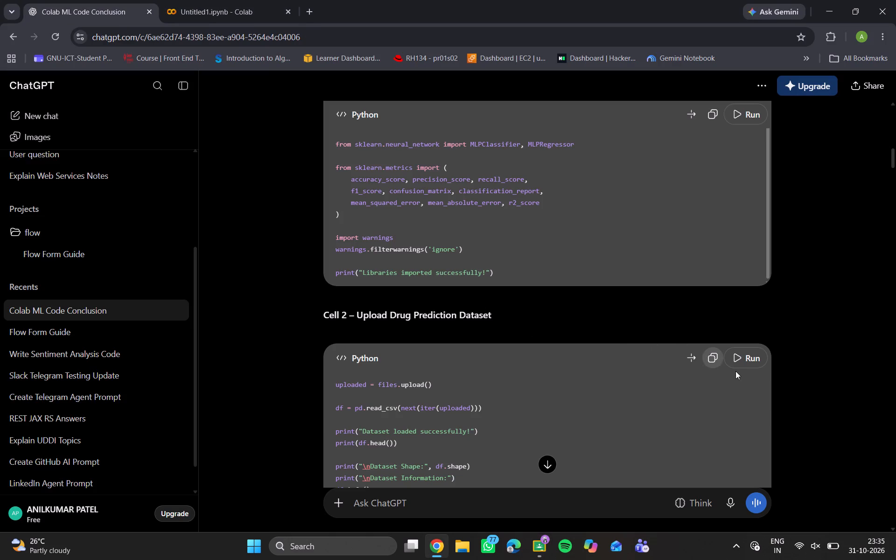
{"action": "left_click", "coordinate": [718, 363]}
{"action": "key", "text": "ctrl+Tab"}
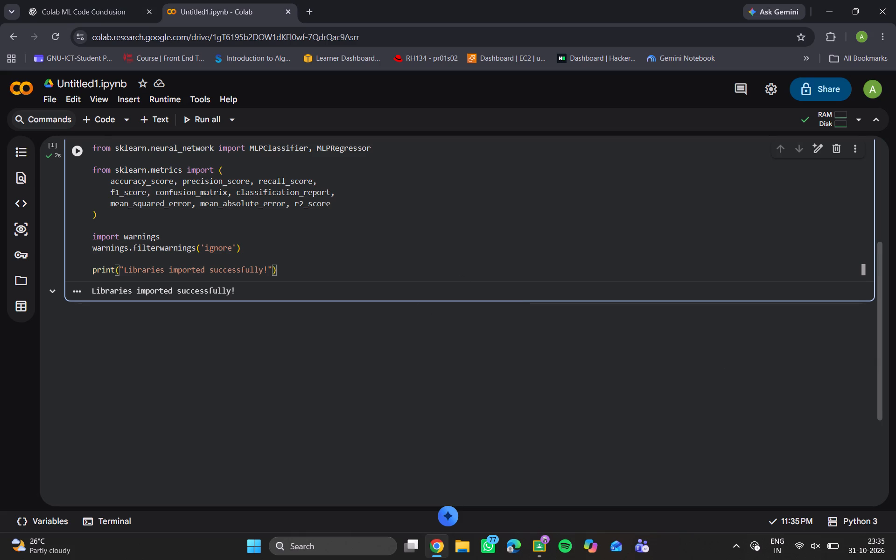
{"action": "left_click", "coordinate": [104, 125]}
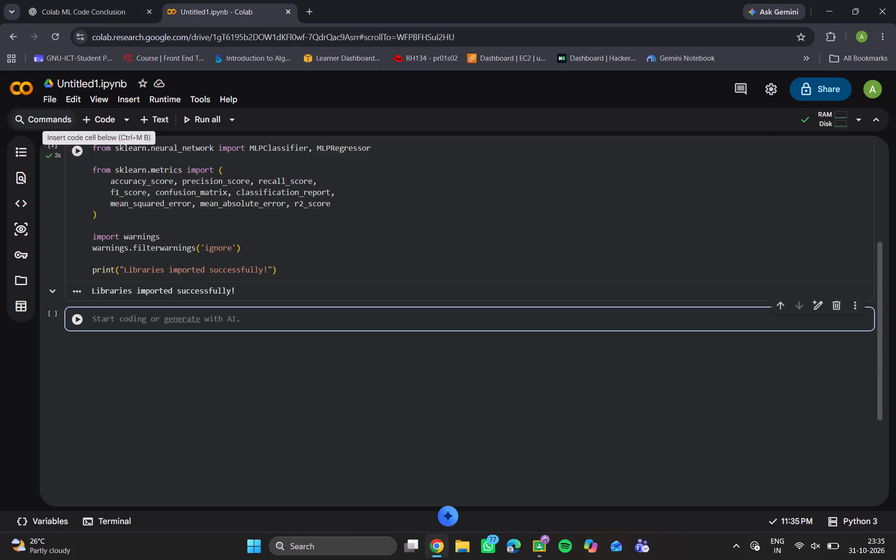
{"action": "key", "text": "ctrl+v"}
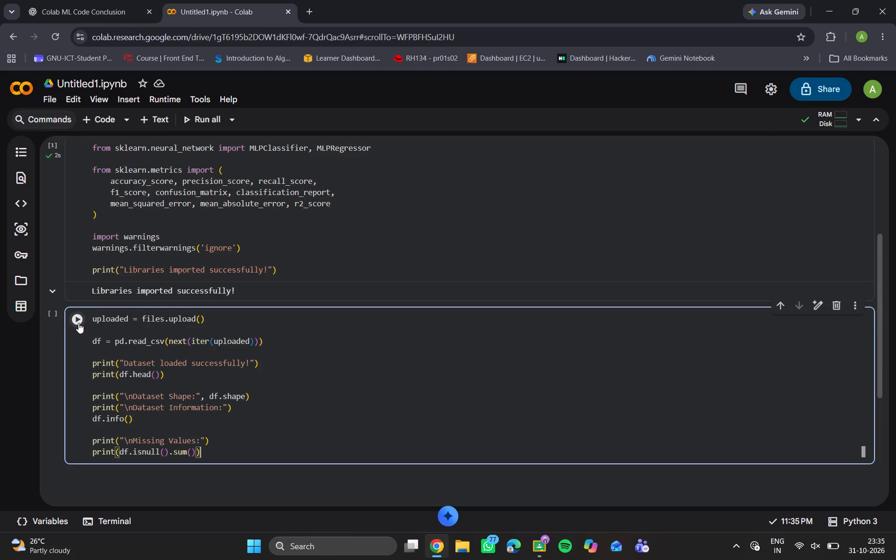
Run the dataset upload cell, supply Churn_Modelling.csv from the Downloads folder, and look through the cell's output.
{"action": "left_click", "coordinate": [78, 323]}
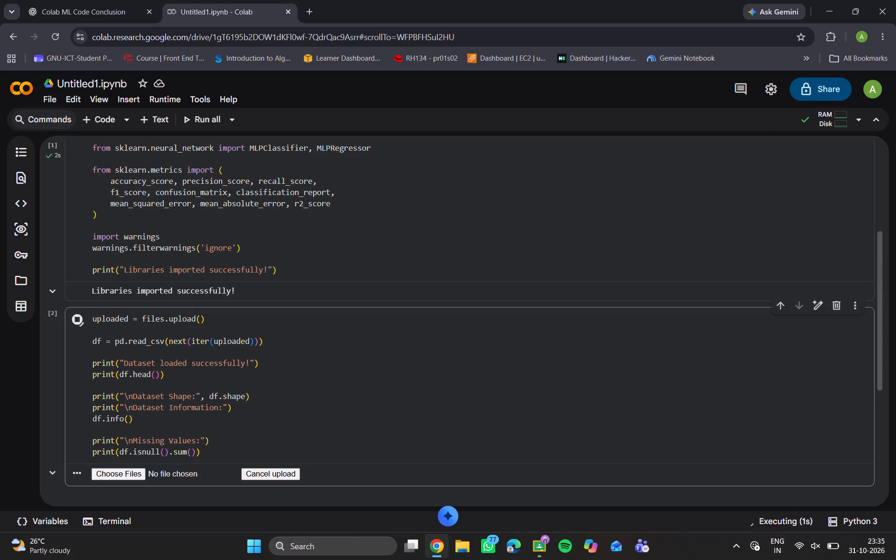
{"action": "left_click", "coordinate": [130, 476]}
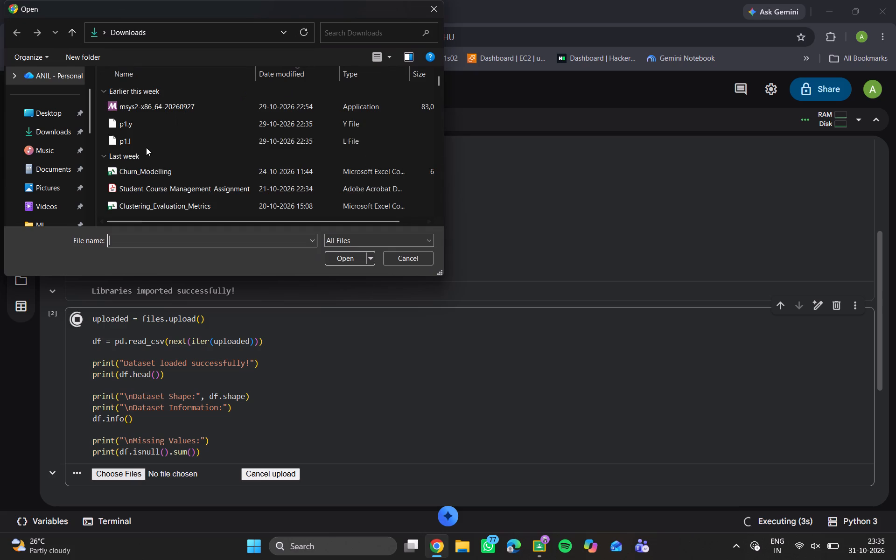
{"action": "double_click", "coordinate": [167, 172]}
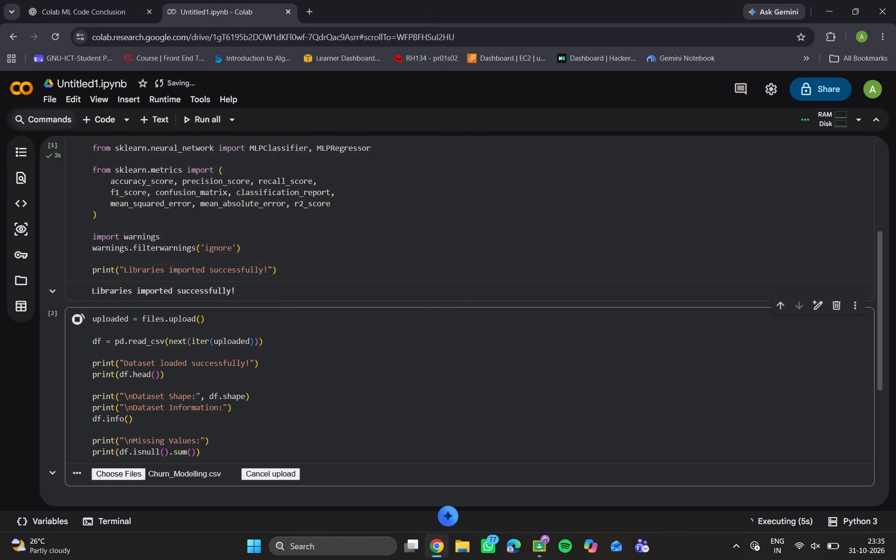
{"action": "scroll", "coordinate": [277, 452], "scroll_direction": "down", "scroll_amount": 3}
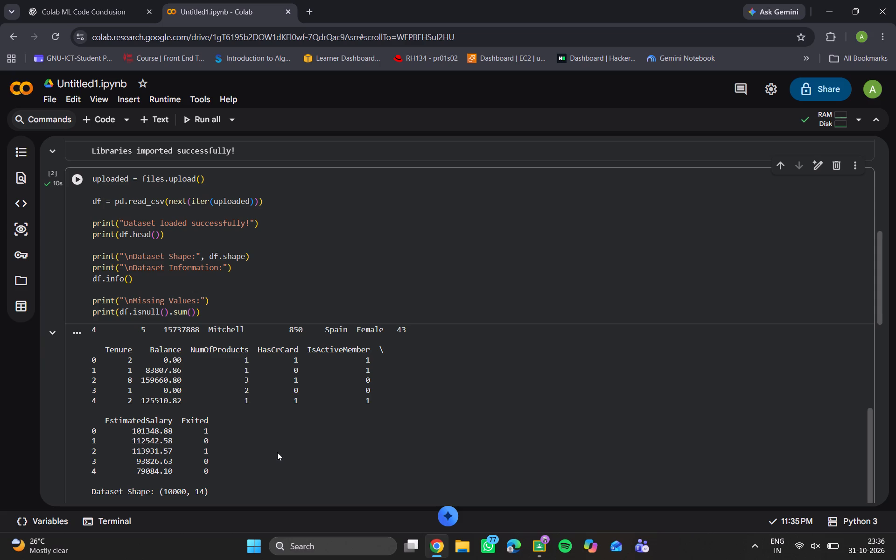
{"action": "scroll", "coordinate": [277, 452], "scroll_direction": "down", "scroll_amount": 3}
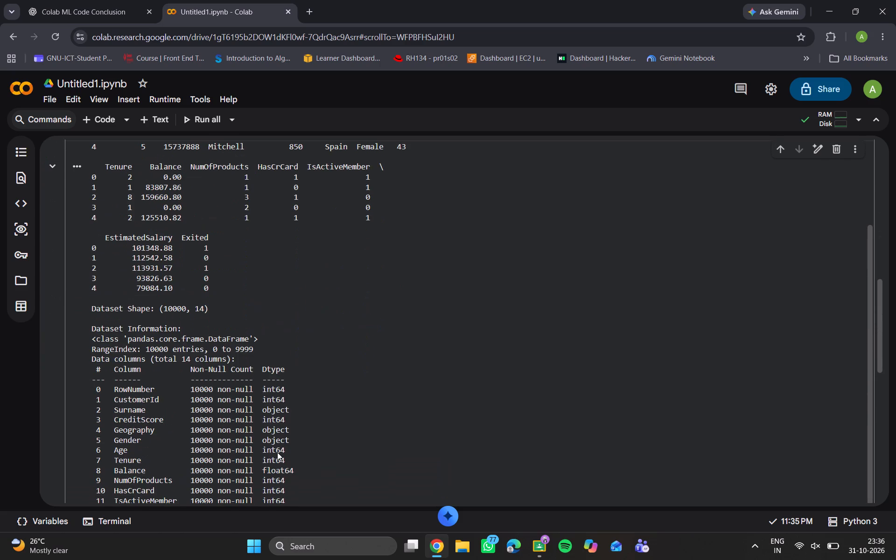
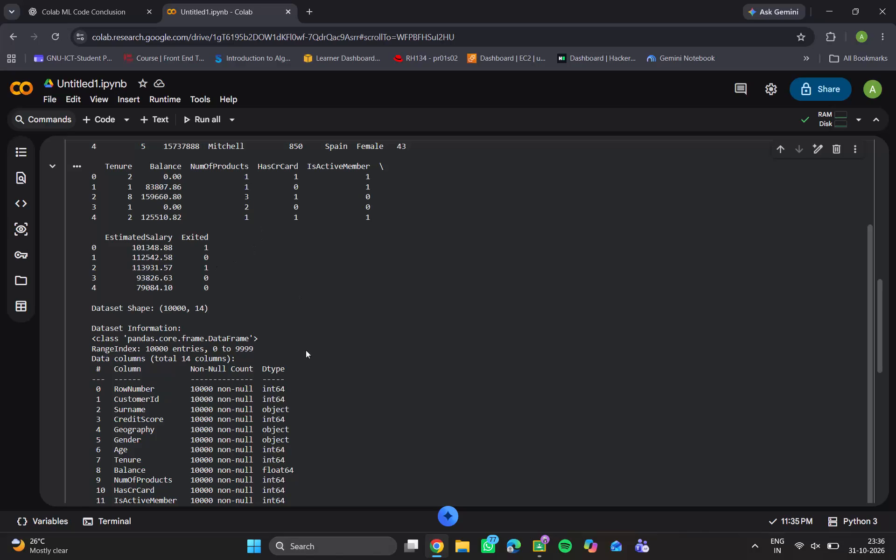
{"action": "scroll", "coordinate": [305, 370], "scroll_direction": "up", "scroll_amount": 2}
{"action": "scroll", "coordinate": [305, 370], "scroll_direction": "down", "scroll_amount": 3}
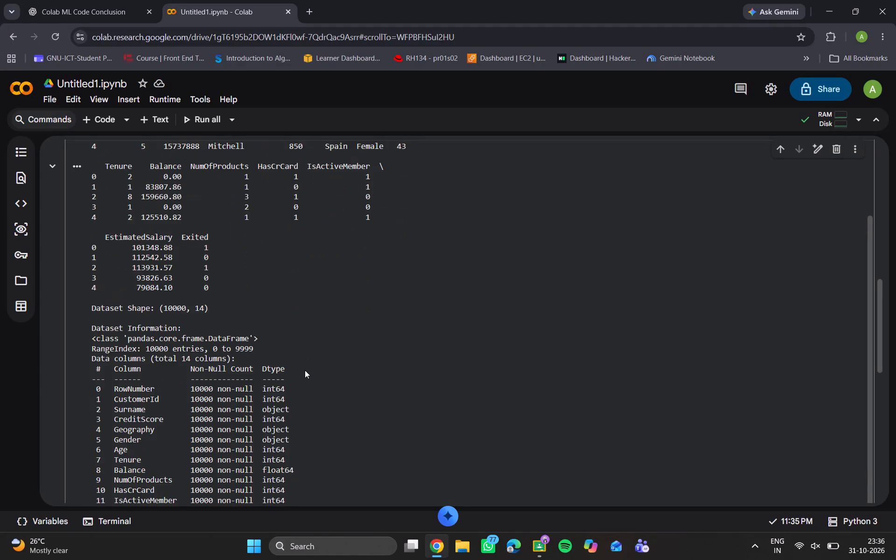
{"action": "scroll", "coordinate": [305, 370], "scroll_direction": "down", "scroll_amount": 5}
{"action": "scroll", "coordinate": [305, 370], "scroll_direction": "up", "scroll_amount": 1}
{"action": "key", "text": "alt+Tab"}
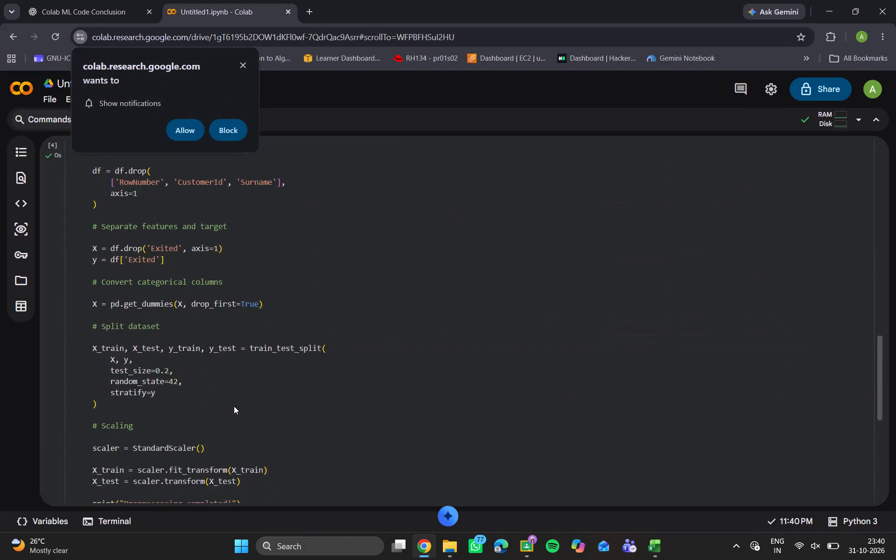
{"action": "scroll", "coordinate": [234, 406], "scroll_direction": "up", "scroll_amount": 4}
{"action": "left_click", "coordinate": [163, 423]}
{"action": "key", "text": "ctrl+a"}
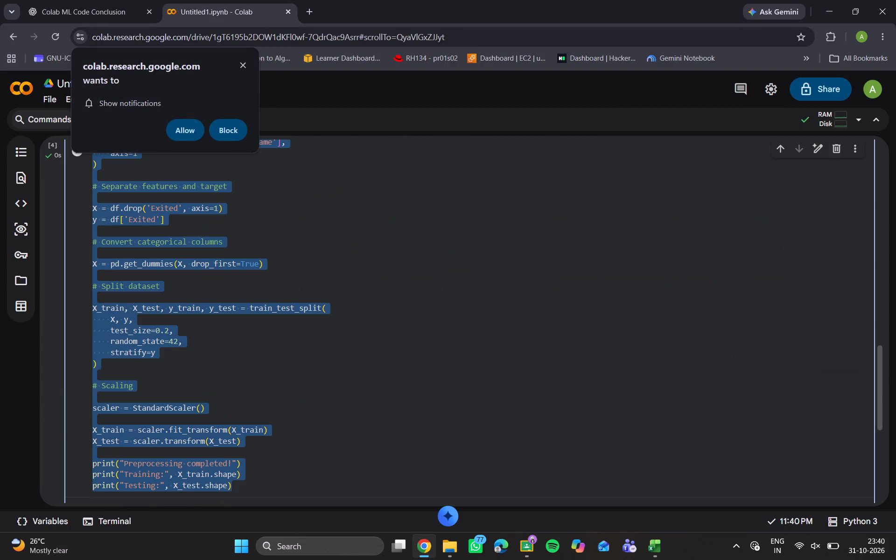
{"action": "key", "text": "ctrl+v"}
Run the updated preprocessing cell and dismiss Colab's request to show notifications.
{"action": "scroll", "coordinate": [163, 423], "scroll_direction": "up", "scroll_amount": 2}
{"action": "scroll", "coordinate": [131, 292], "scroll_direction": "up", "scroll_amount": 4}
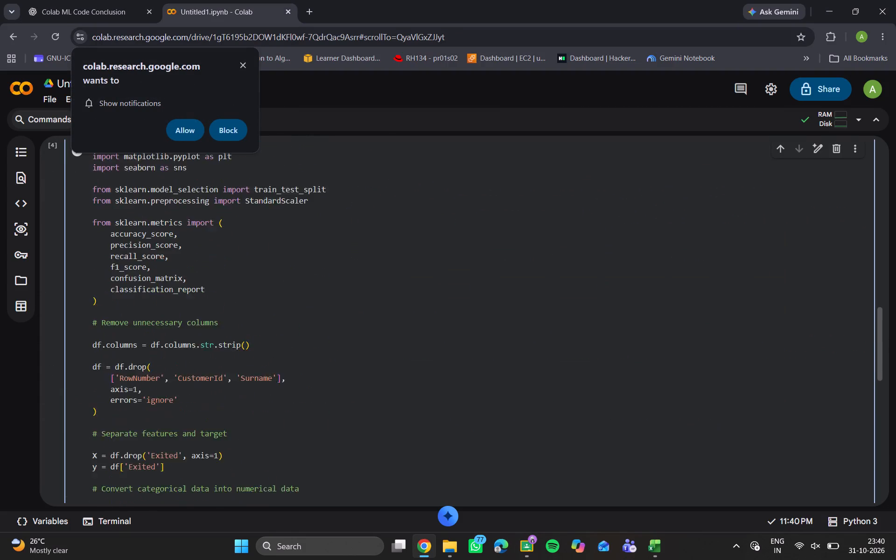
{"action": "left_click", "coordinate": [79, 227]}
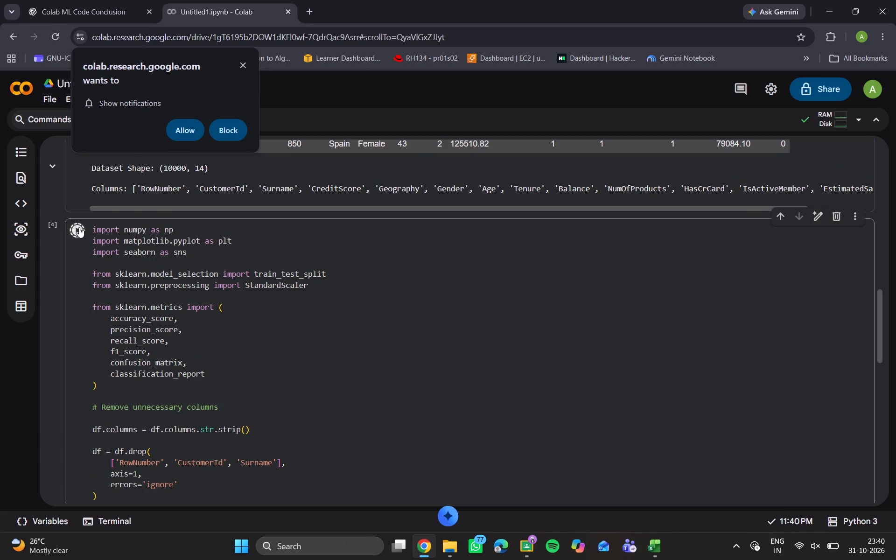
{"action": "scroll", "coordinate": [257, 325], "scroll_direction": "down", "scroll_amount": 8}
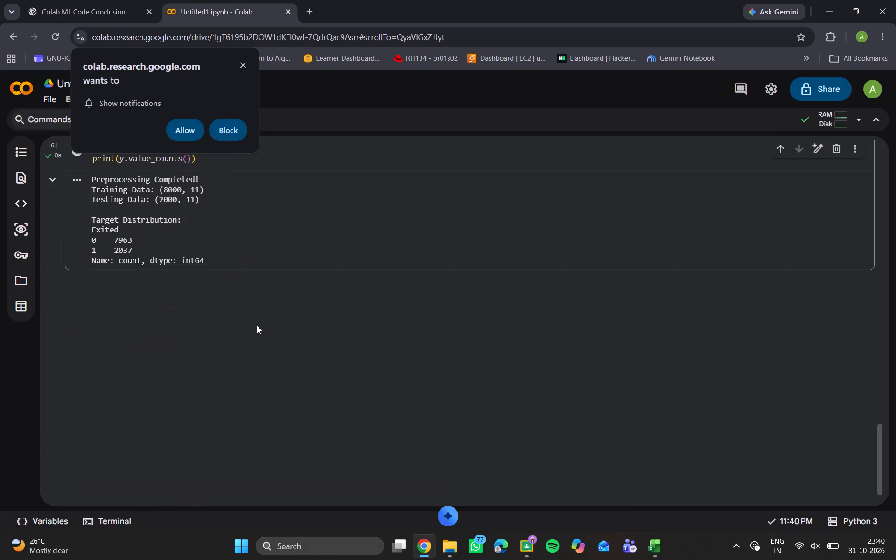
{"action": "left_click", "coordinate": [247, 71]}
{"action": "left_click", "coordinate": [245, 65]}
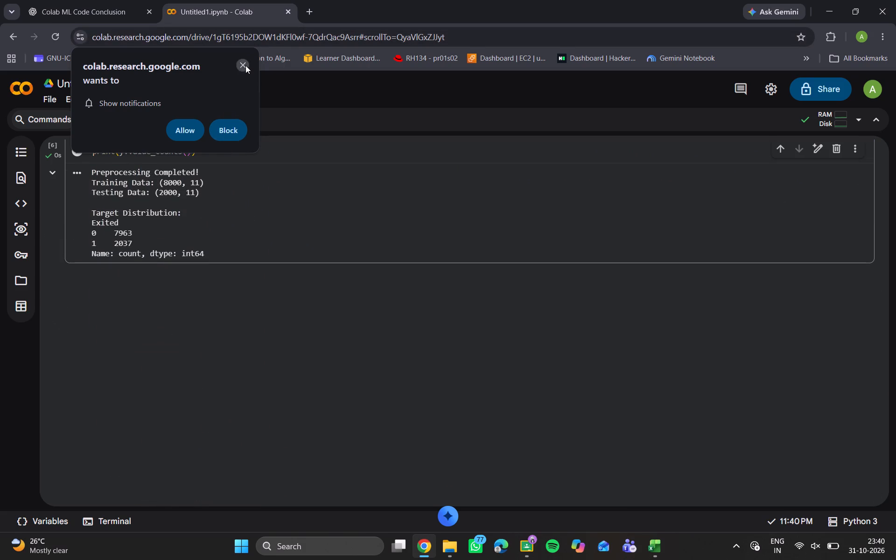
{"action": "scroll", "coordinate": [252, 313], "scroll_direction": "up", "scroll_amount": 2}
Return to ChatGPT and copy the Step 3 code that trains all four models.
{"action": "key", "text": "alt+Tab"}
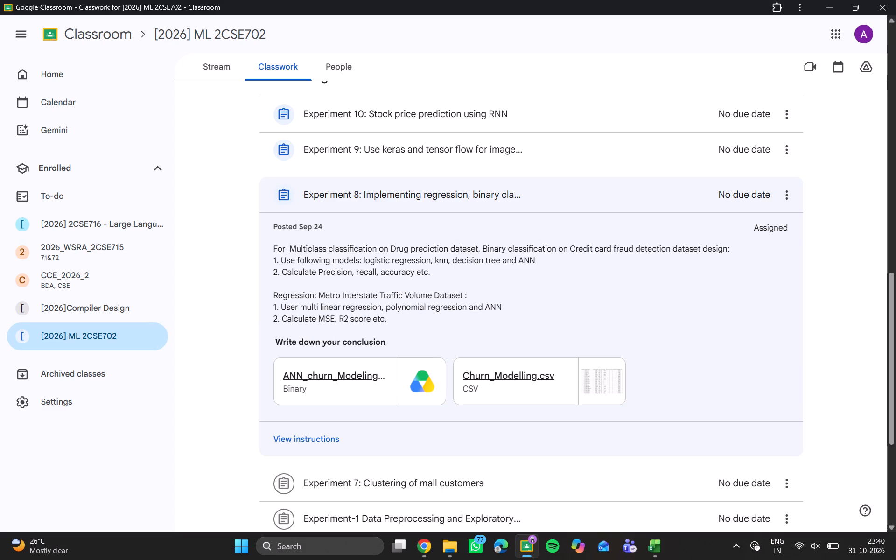
{"action": "key", "text": "alt+Tab"}
{"action": "key", "text": "ctrl+Tab"}
{"action": "scroll", "coordinate": [357, 349], "scroll_direction": "down", "scroll_amount": 2}
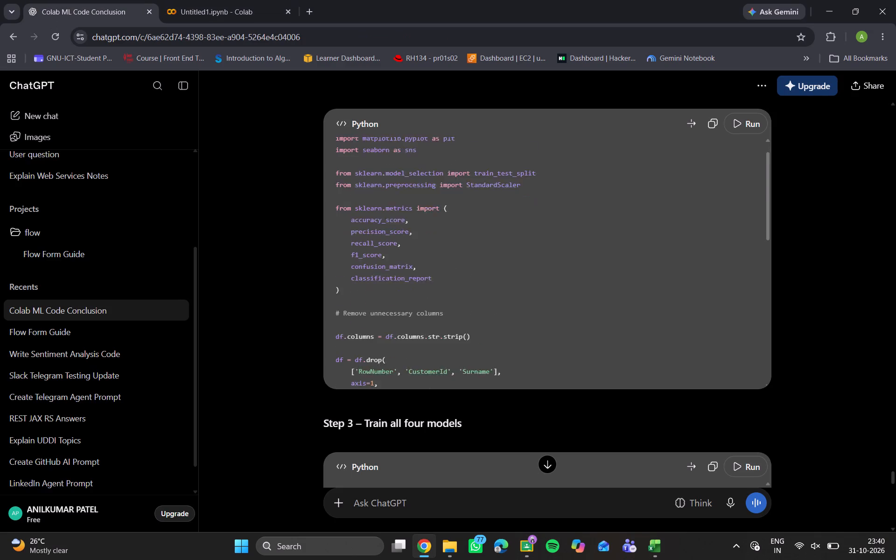
{"action": "scroll", "coordinate": [357, 349], "scroll_direction": "down", "scroll_amount": 1}
{"action": "scroll", "coordinate": [212, 417], "scroll_direction": "down", "scroll_amount": 2}
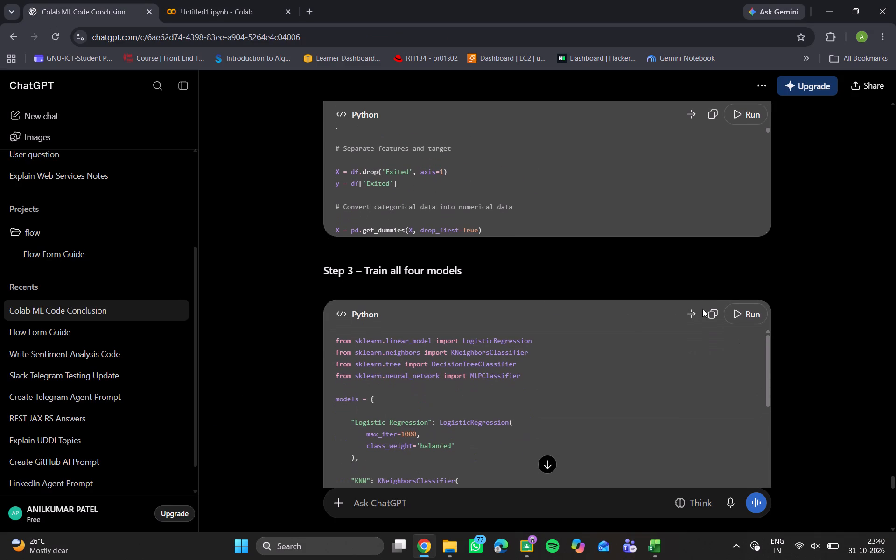
{"action": "left_click", "coordinate": [706, 312]}
In Colab, insert a new code cell below the preprocessing cell with the copied Step 3 code and run it.
{"action": "key", "text": "ctrl+Tab"}
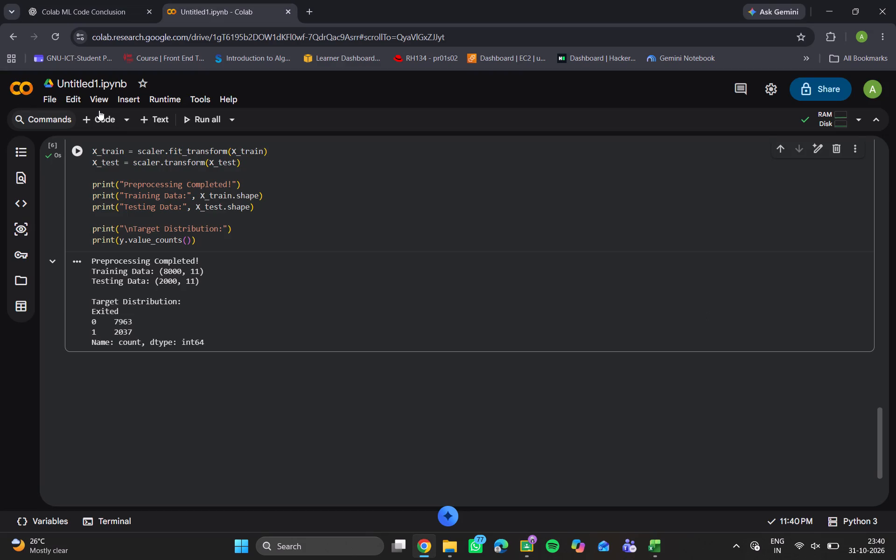
{"action": "left_click", "coordinate": [101, 115]}
{"action": "key", "text": "ctrl+v"}
{"action": "key", "text": "Return"}
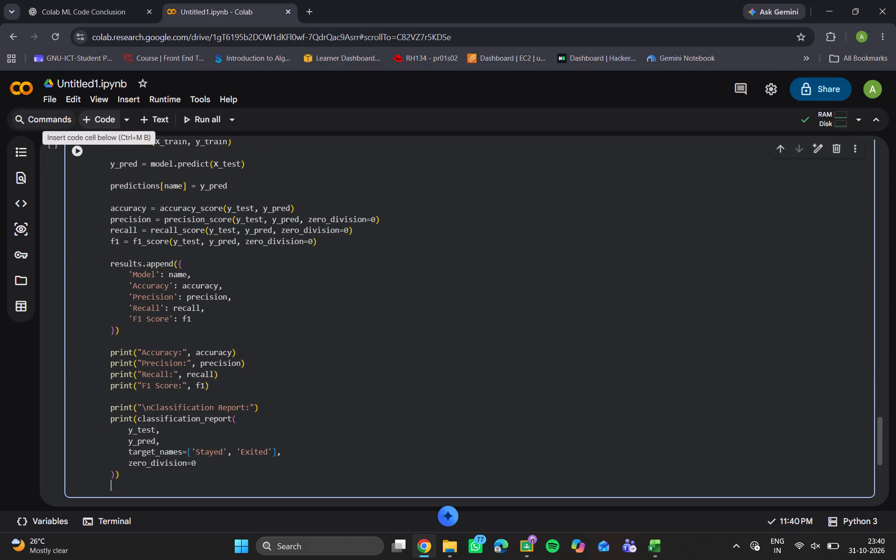
{"action": "left_click", "coordinate": [77, 151]}
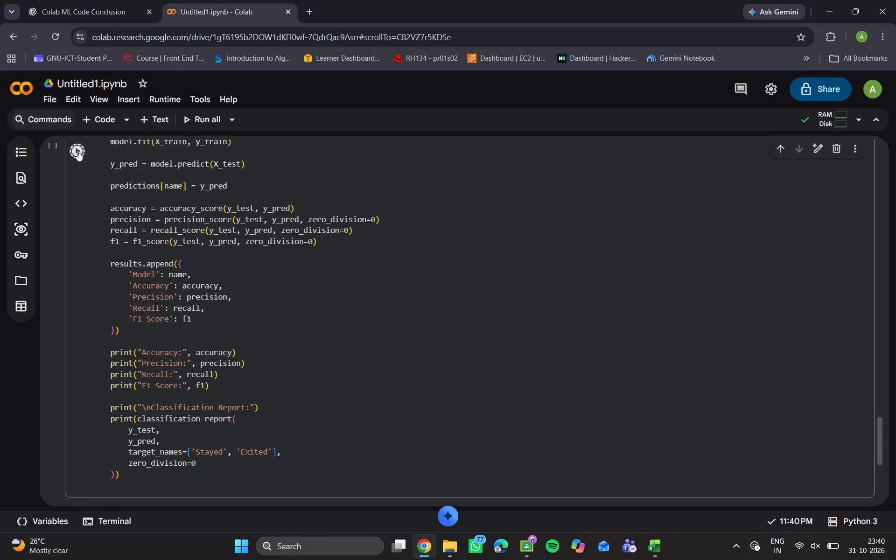
Return to ChatGPT and copy the Step 4 code for comparing model performance.
{"action": "key", "text": "ctrl+Tab"}
{"action": "scroll", "coordinate": [304, 259], "scroll_direction": "down", "scroll_amount": 5}
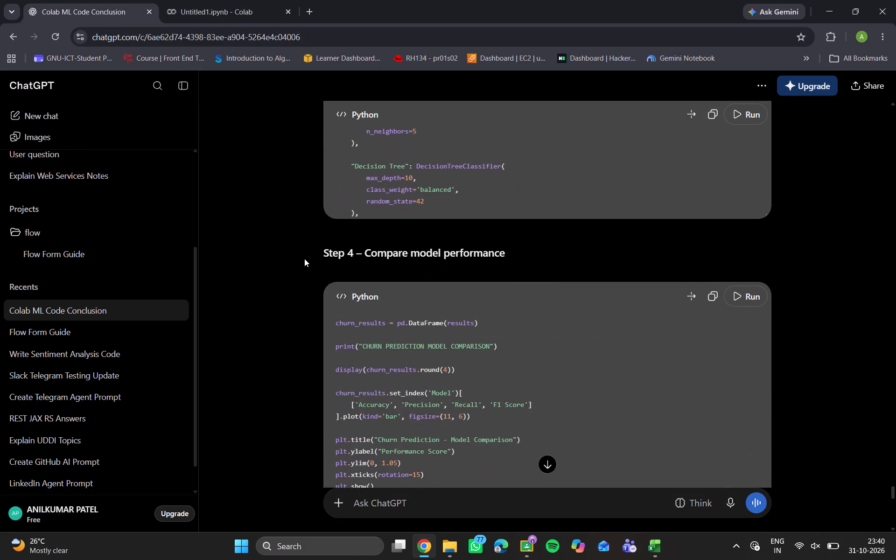
{"action": "scroll", "coordinate": [304, 259], "scroll_direction": "down", "scroll_amount": 1}
{"action": "left_click", "coordinate": [714, 245]}
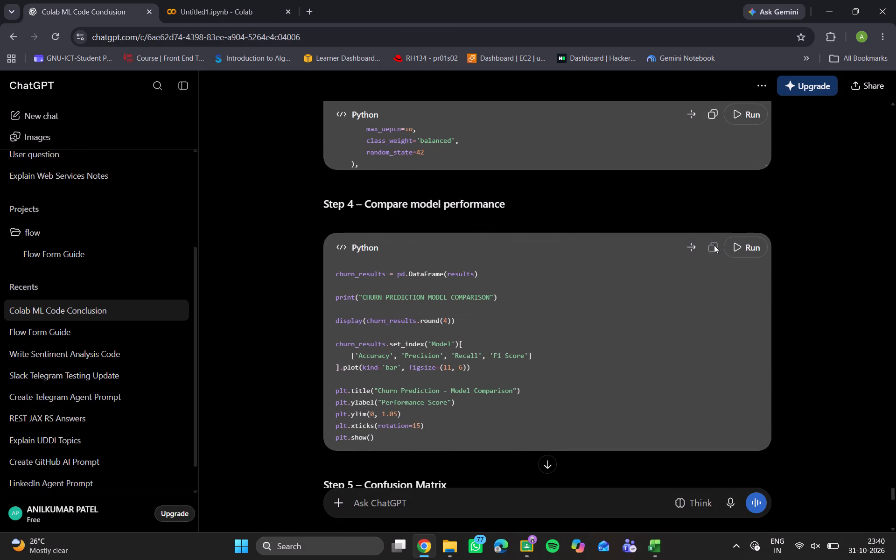
In Colab, dismiss the notification request, insert the copied Step 4 code in a new cell below the training output, and run it.
{"action": "key", "text": "ctrl+Tab"}
{"action": "scroll", "coordinate": [318, 321], "scroll_direction": "down", "scroll_amount": 5}
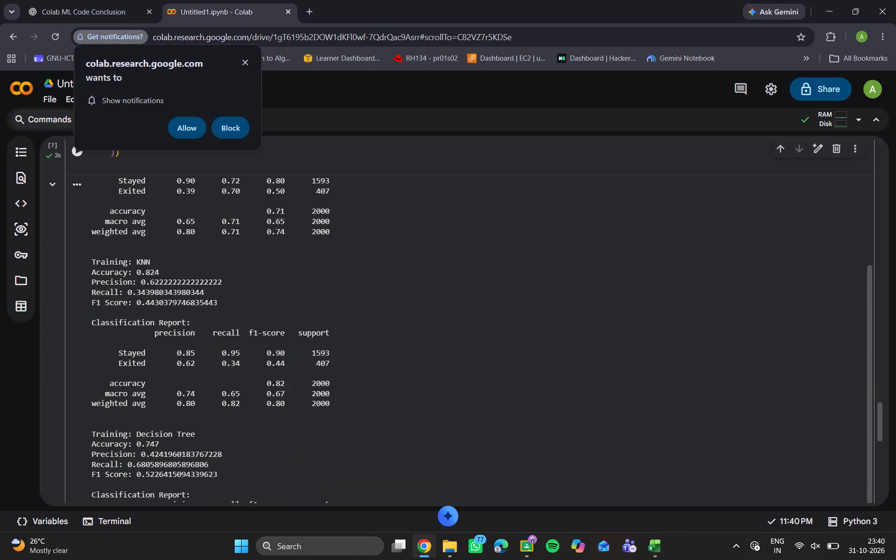
{"action": "scroll", "coordinate": [318, 321], "scroll_direction": "down", "scroll_amount": 9}
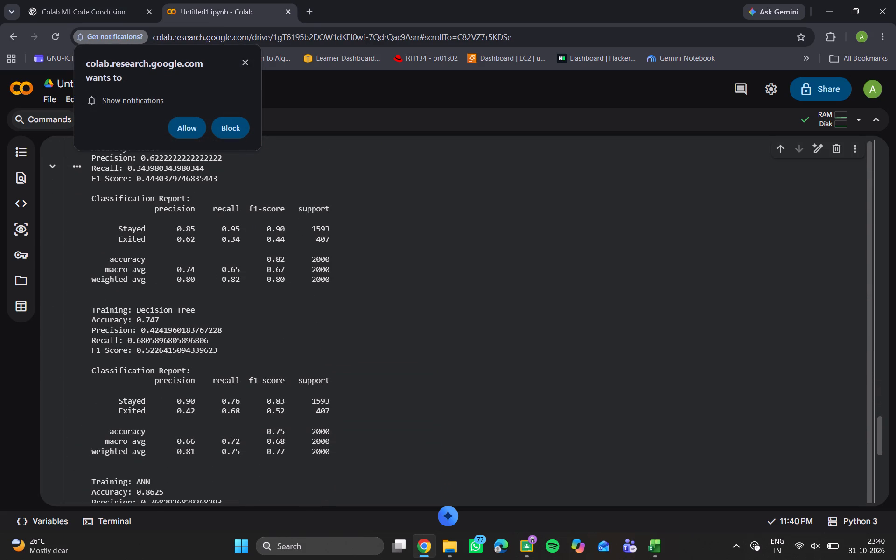
{"action": "scroll", "coordinate": [318, 321], "scroll_direction": "down", "scroll_amount": 5}
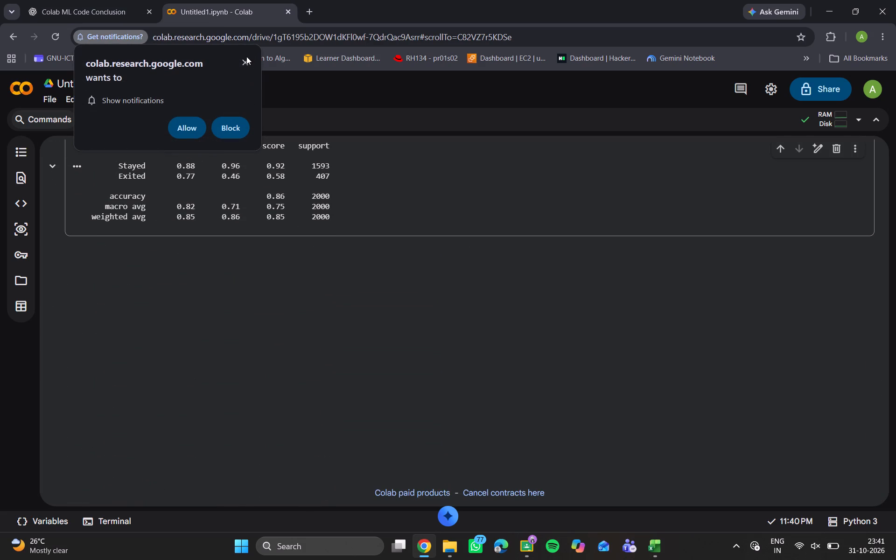
{"action": "left_click", "coordinate": [246, 60]}
{"action": "left_click", "coordinate": [103, 118]}
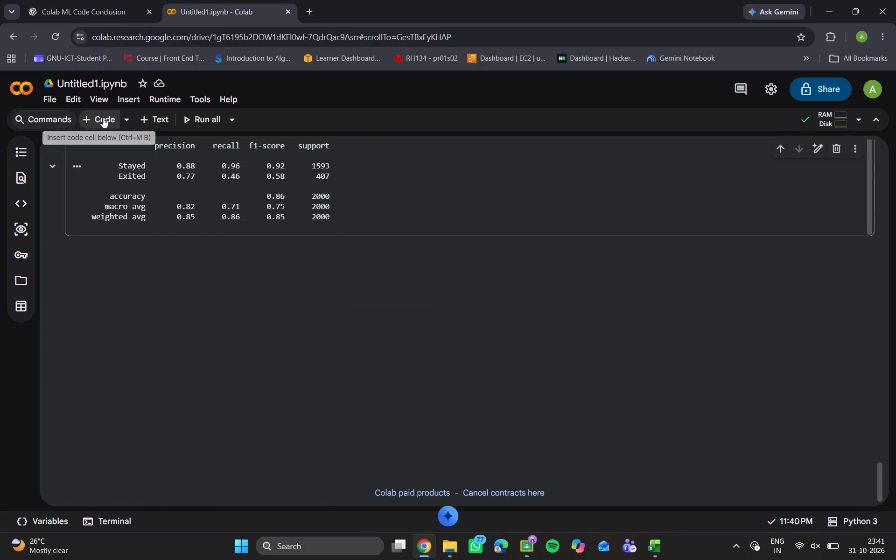
{"action": "key", "text": "ctrl+v"}
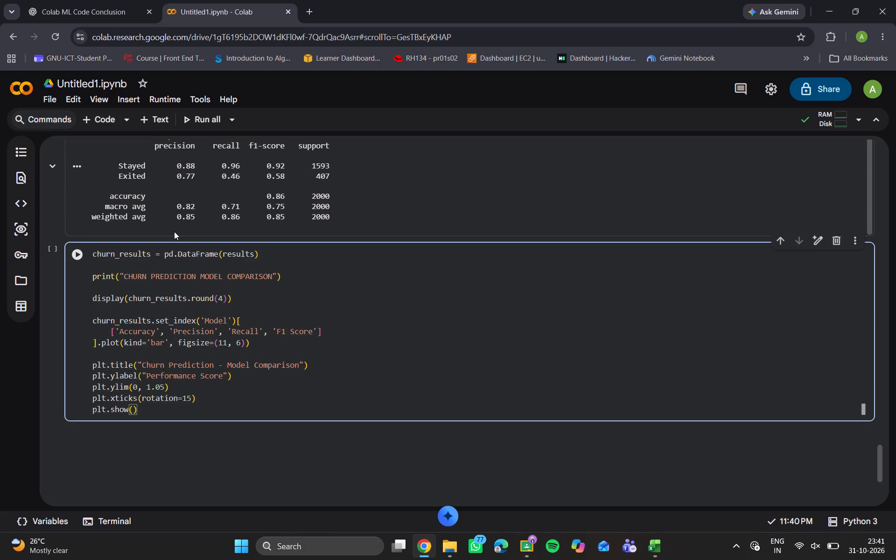
{"action": "left_click", "coordinate": [76, 255]}
Return to ChatGPT and copy the Step 5 confusion matrix code.
{"action": "key", "text": "ctrl+Tab"}
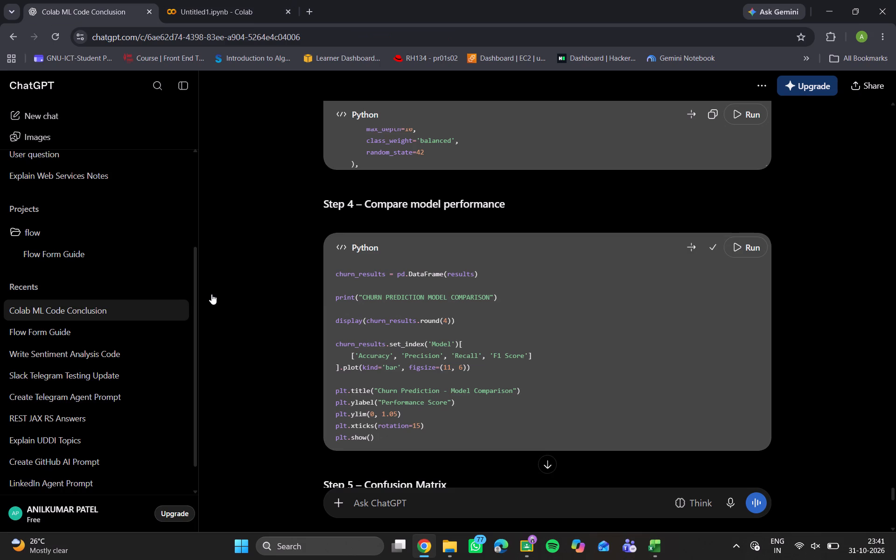
{"action": "scroll", "coordinate": [392, 313], "scroll_direction": "down", "scroll_amount": 4}
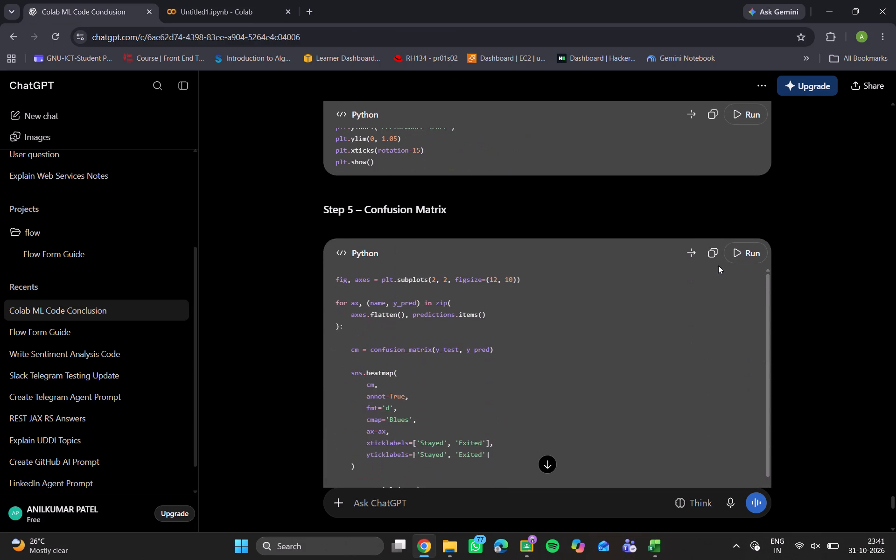
{"action": "left_click", "coordinate": [717, 255]}
In Colab, insert a new code cell below the model comparison chart with the copied Step 5 code and run it.
{"action": "key", "text": "ctrl+Tab"}
{"action": "scroll", "coordinate": [278, 351], "scroll_direction": "down", "scroll_amount": 1}
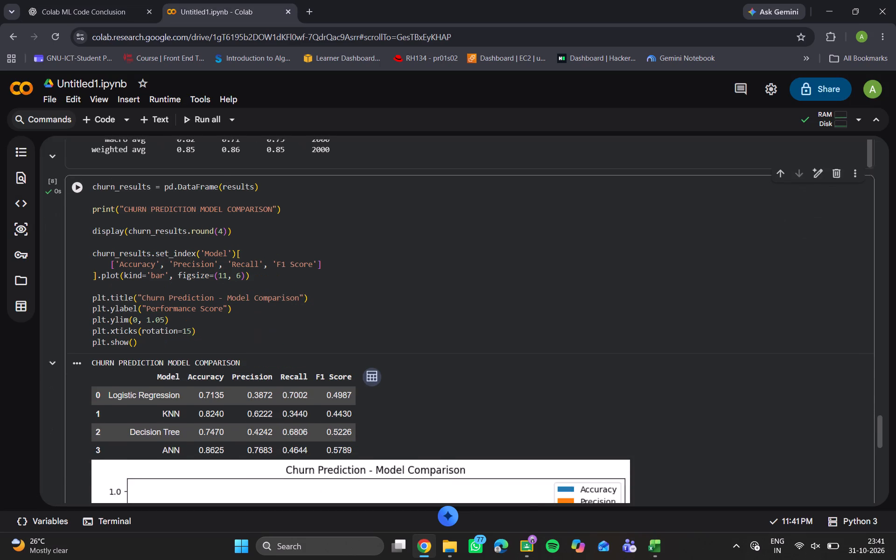
{"action": "scroll", "coordinate": [278, 351], "scroll_direction": "down", "scroll_amount": 7}
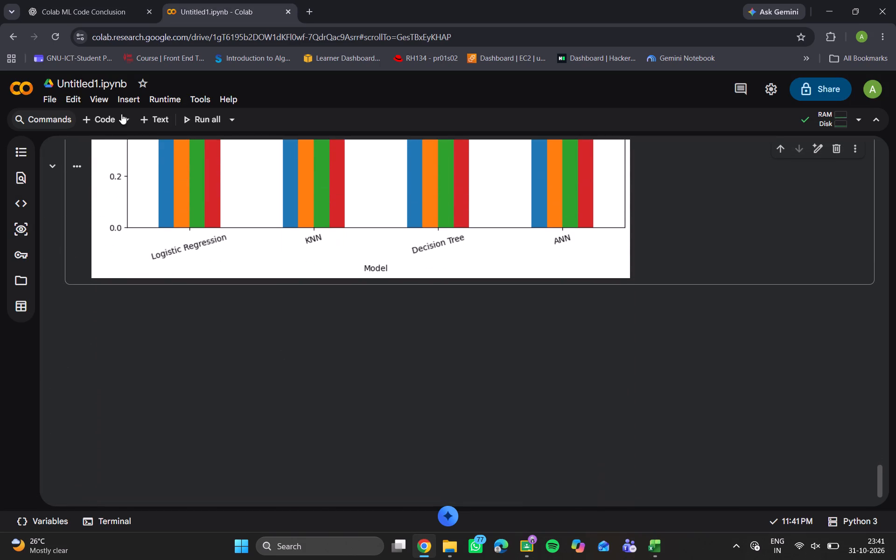
{"action": "left_click", "coordinate": [102, 117]}
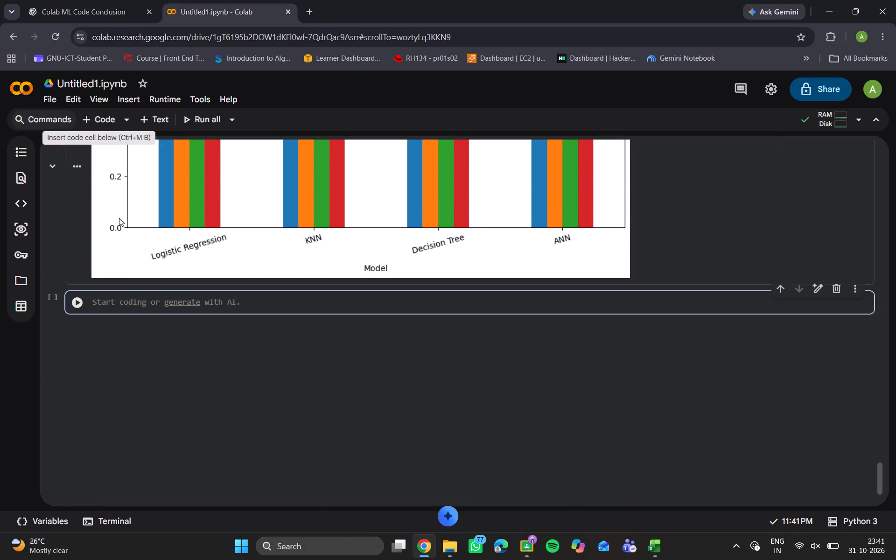
{"action": "key", "text": "ctrl+v"}
{"action": "left_click", "coordinate": [77, 228]}
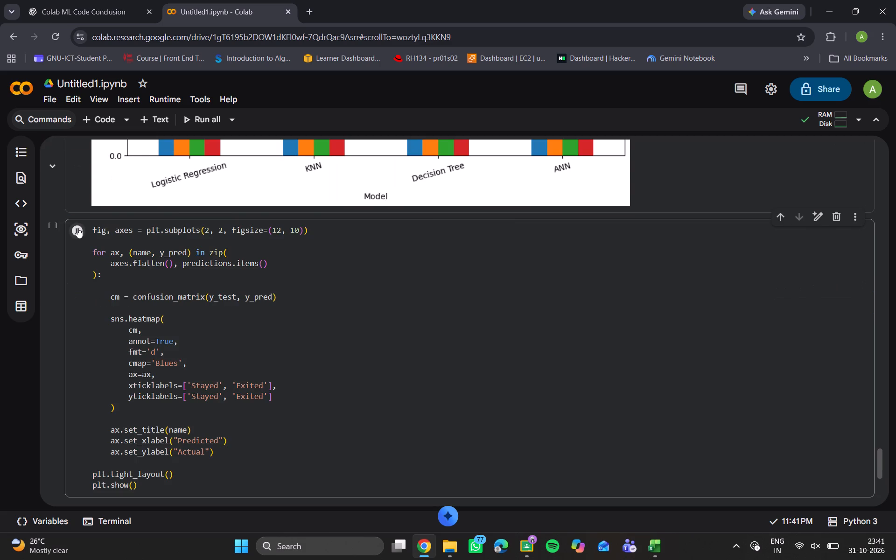
Rename the Colab notebook as ML_Prac_8.ipynb.
{"action": "double_click", "coordinate": [82, 81]}
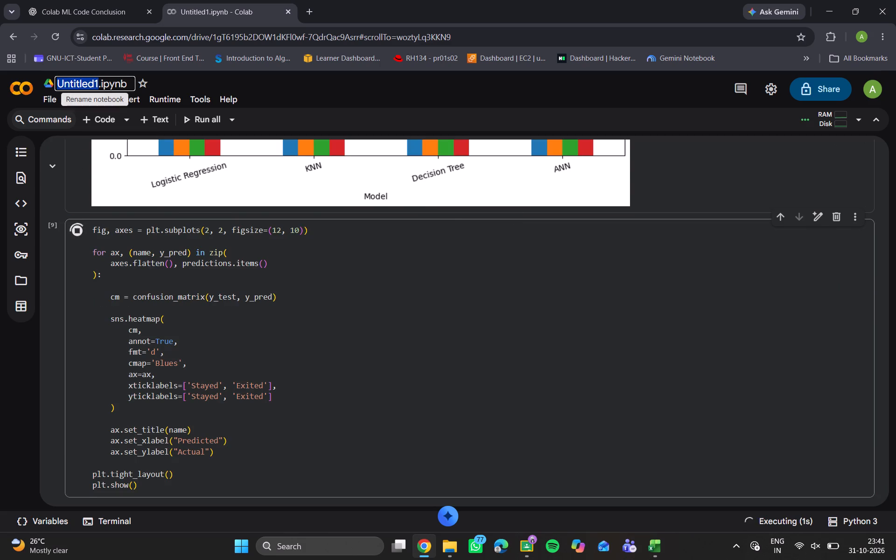
{"action": "type", "text": "ML_Prac"}
{"action": "type", "text": "_8"}
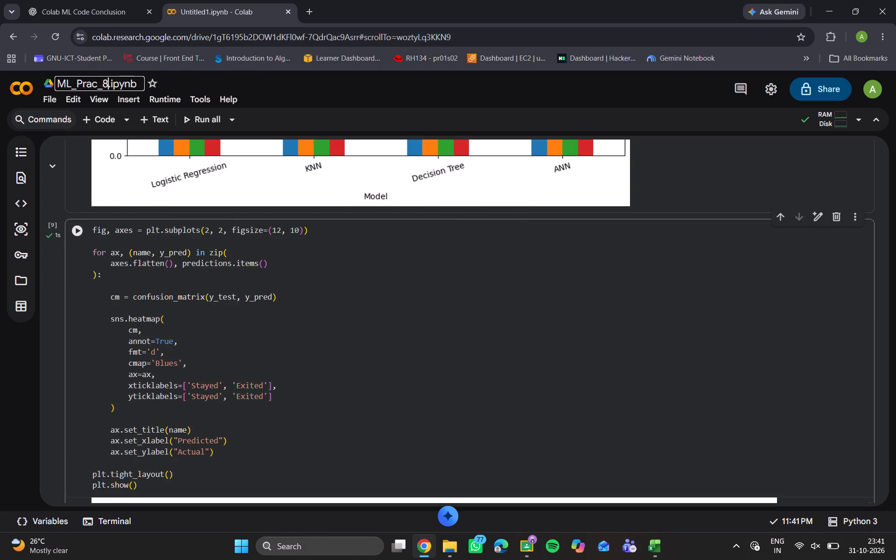
{"action": "scroll", "coordinate": [119, 231], "scroll_direction": "down", "scroll_amount": 3}
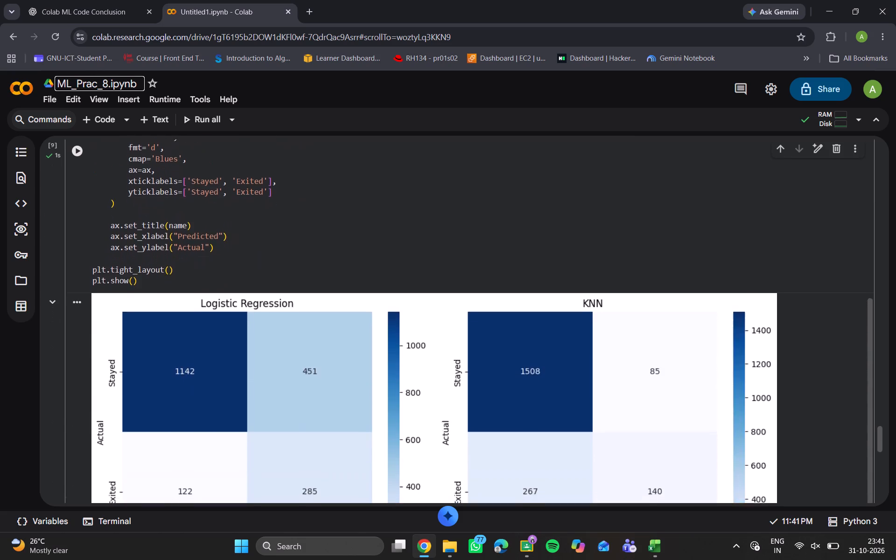
{"action": "scroll", "coordinate": [119, 231], "scroll_direction": "down", "scroll_amount": 7}
{"action": "key", "text": "alt+Tab"}
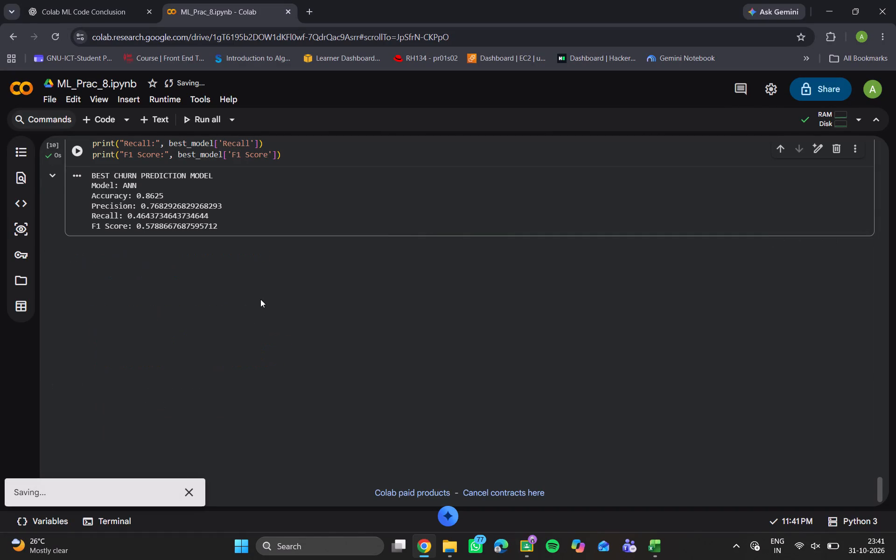
{"action": "scroll", "coordinate": [260, 299], "scroll_direction": "up", "scroll_amount": 8}
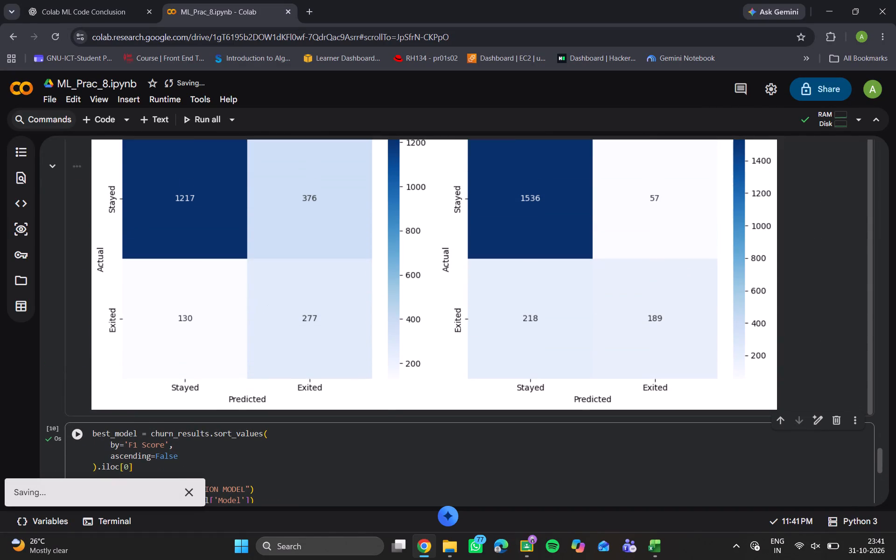
{"action": "scroll", "coordinate": [307, 448], "scroll_direction": "up", "scroll_amount": 19}
Switch to File Explorer and open the Practical-8 Word document from the ML folder.
{"action": "key", "text": "super+2"}
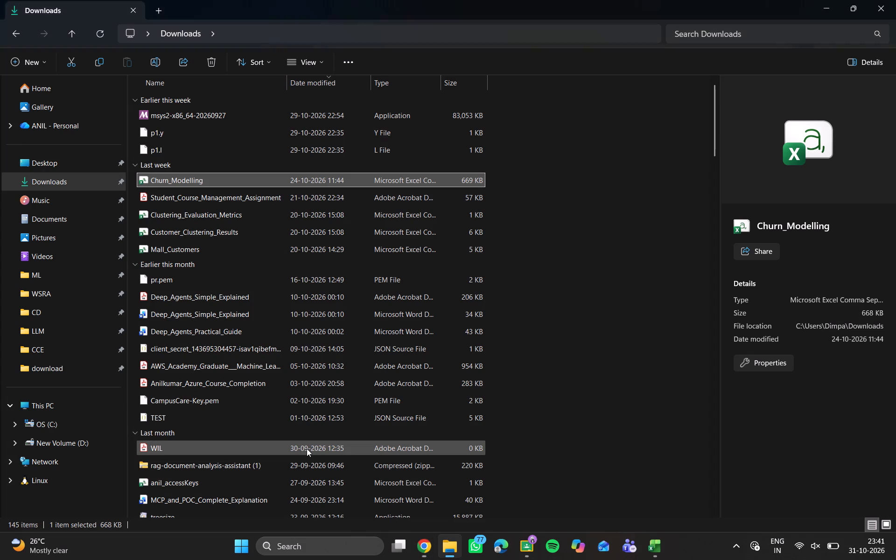
{"action": "left_click", "coordinate": [67, 282]}
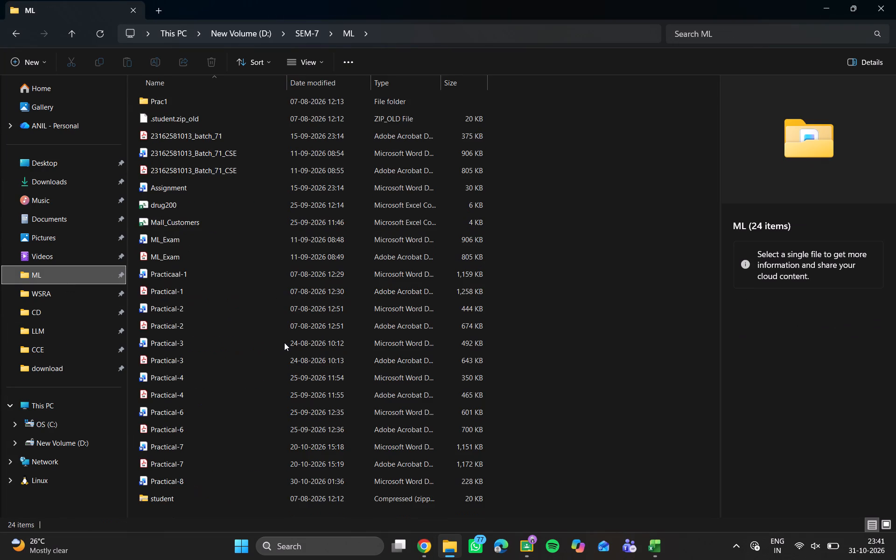
{"action": "scroll", "coordinate": [281, 399], "scroll_direction": "down", "scroll_amount": 4}
{"action": "key", "text": "alt+Tab"}
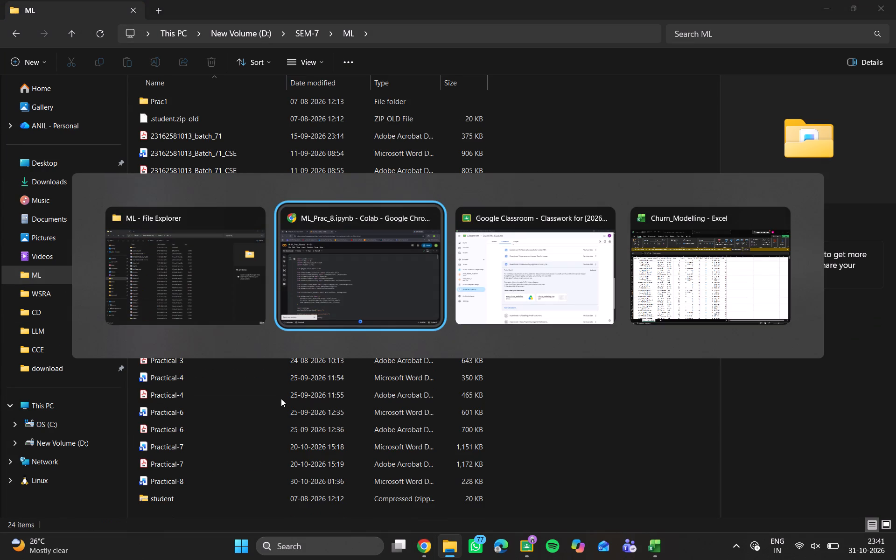
{"action": "key", "text": "alt+Left"}
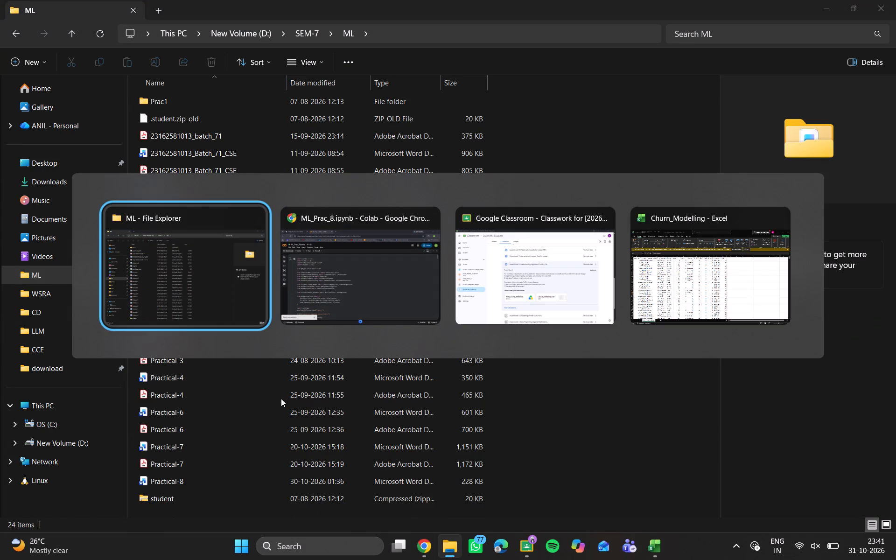
{"action": "double_click", "coordinate": [188, 475]}
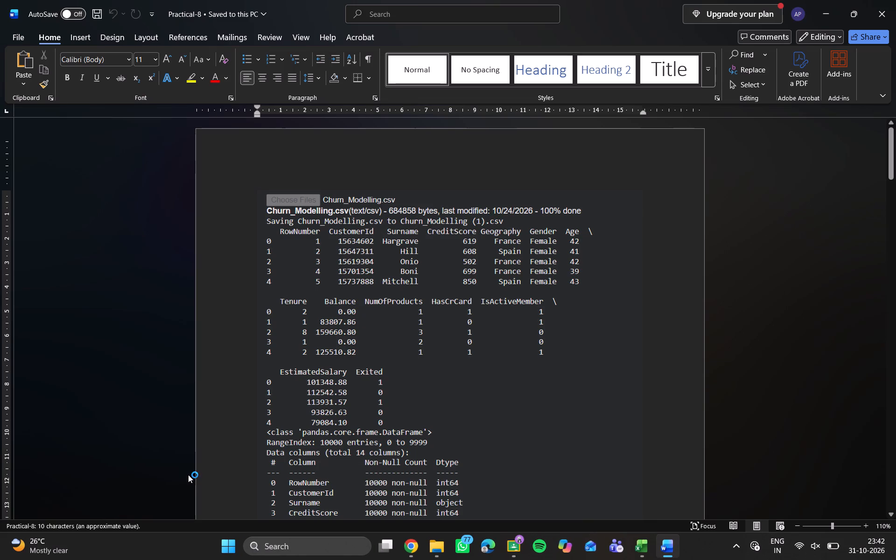
Delete all the old output images and remaining content from the Practical-8 document, leaving it blank.
{"action": "left_click", "coordinate": [379, 403]}
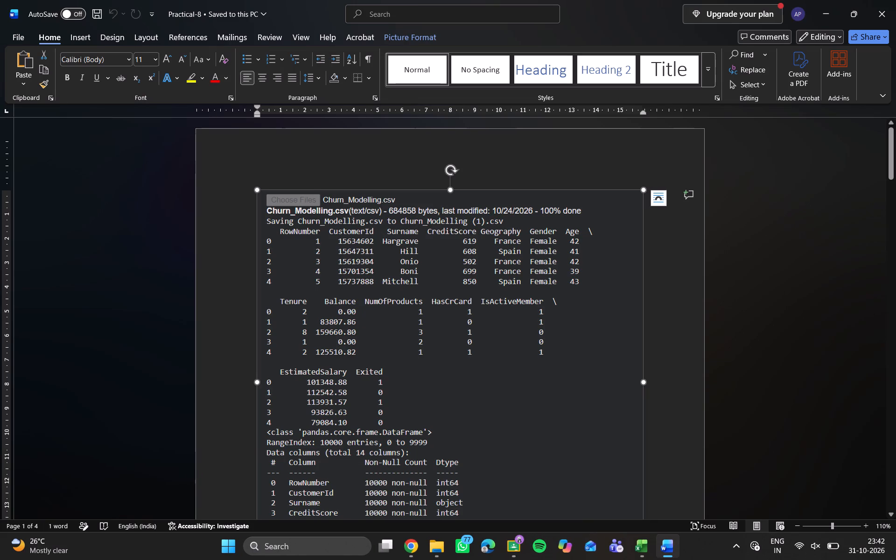
{"action": "key", "text": "plus"}
{"action": "key", "text": "BackSpace"}
{"action": "key", "text": "Delete"}
{"action": "key", "text": "Delete"}
{"action": "key", "text": "Delete"}
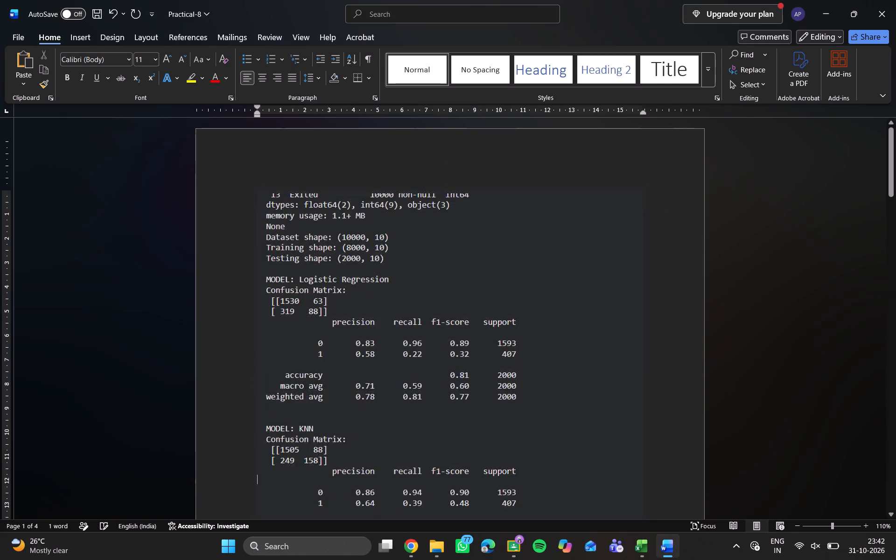
{"action": "key", "text": "Delete"}
{"action": "key", "text": "Delete"}
{"action": "key", "text": "Delete"}
{"action": "key", "text": "Delete"}
{"action": "key", "text": "Delete"}
{"action": "key", "text": "Delete"}
{"action": "key", "text": "Delete"}
{"action": "key", "text": "Delete"}
{"action": "key", "text": "Delete"}
{"action": "key", "text": "Delete"}
{"action": "key", "text": "Delete"}
{"action": "key", "text": "Delete"}
{"action": "key", "text": "Delete"}
{"action": "key", "text": "Delete"}
{"action": "key", "text": "Delete"}
{"action": "key", "text": "Delete"}
{"action": "key", "text": "Delete"}
{"action": "key", "text": "Delete"}
{"action": "key", "text": "Delete"}
{"action": "key", "text": "Delete"}
{"action": "key", "text": "Delete"}
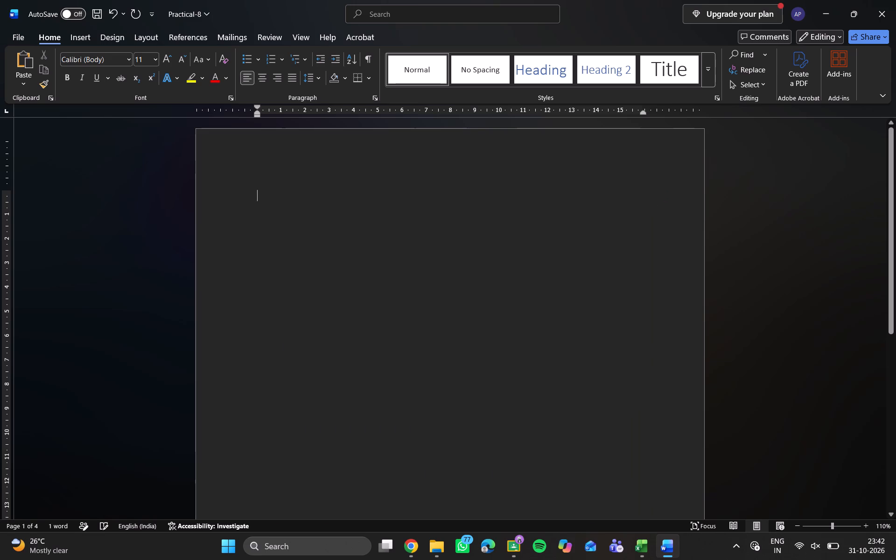
{"action": "key", "text": "BackSpace"}
{"action": "key", "text": "BackSpace"}
{"action": "key", "text": "ctrl+a"}
{"action": "key", "text": "BackSpace"}
{"action": "key", "text": "ctrl+a"}
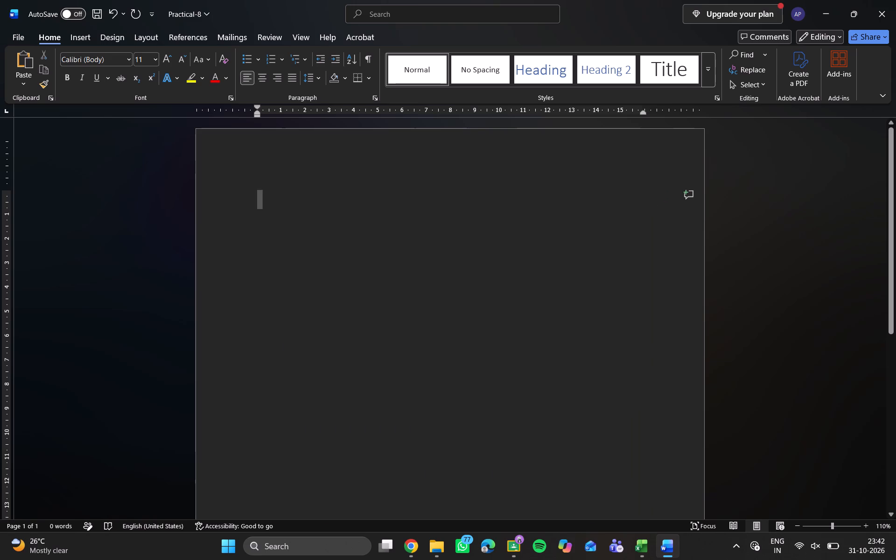
{"action": "key", "text": "BackSpace"}
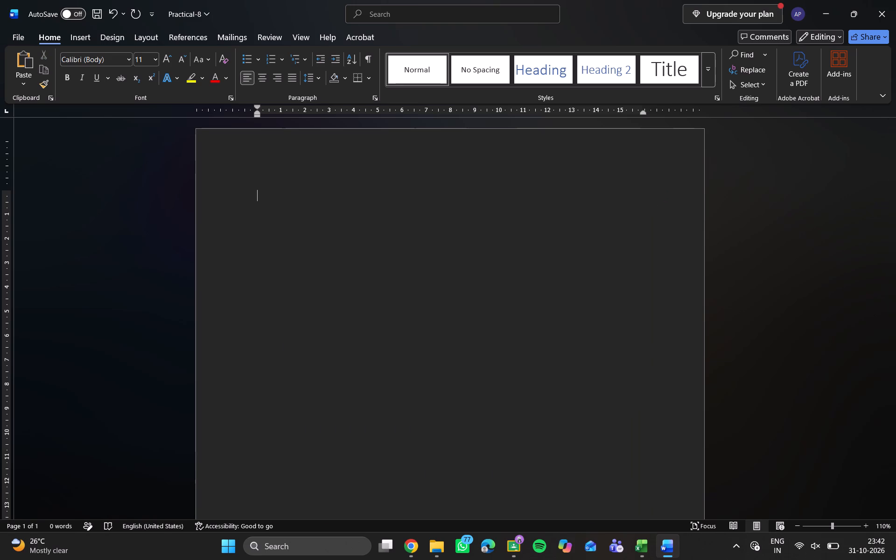
Open Practical-7 from the ML folder, copy its title and student details block, close it, and paste the block into Practical-8.
{"action": "key", "text": "super+2"}
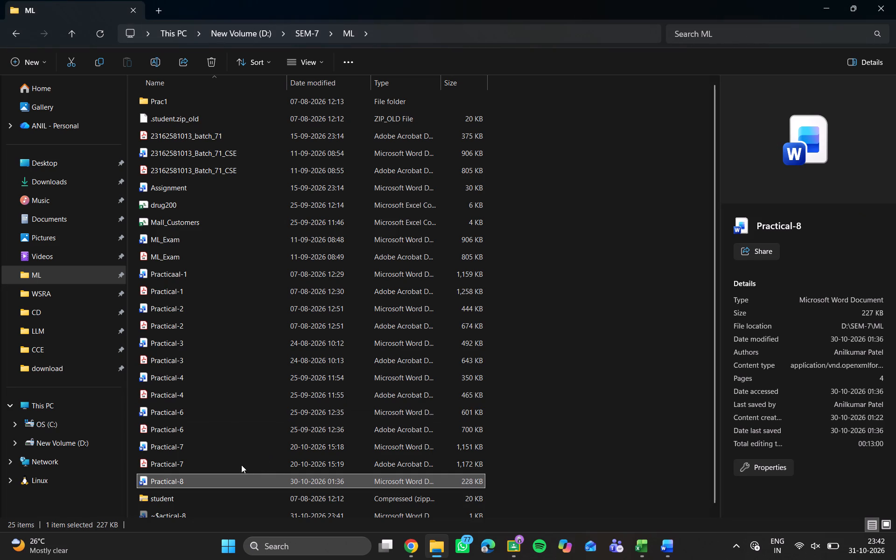
{"action": "double_click", "coordinate": [217, 441]}
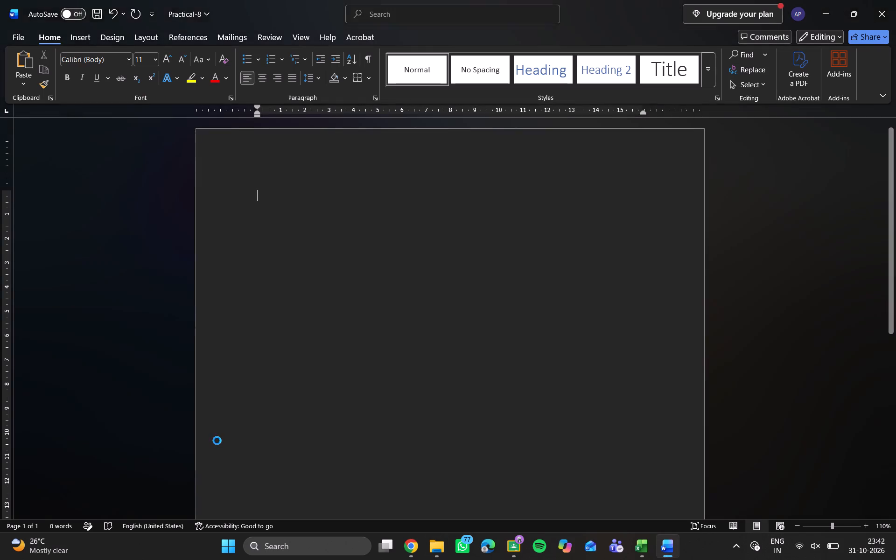
{"action": "left_click_drag", "start_coordinate": [364, 329], "coordinate": [311, 172]}
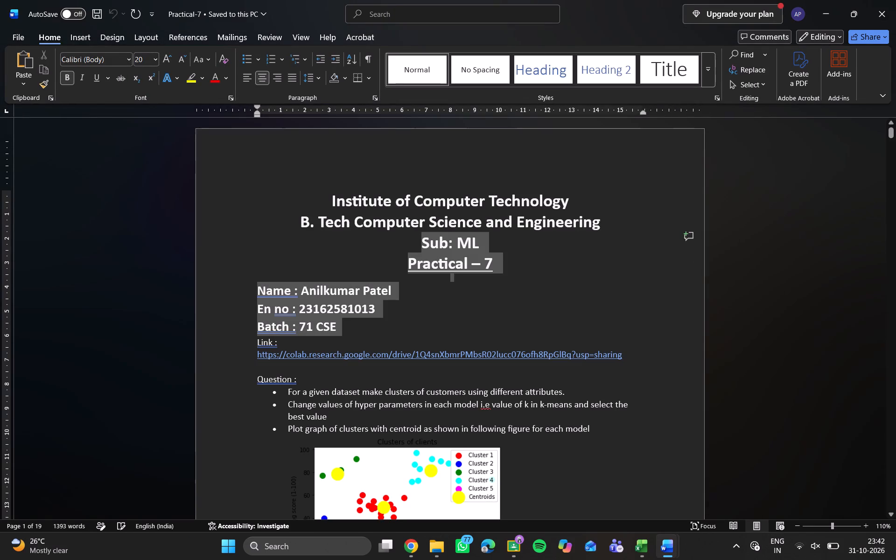
{"action": "left_click_drag", "start_coordinate": [311, 172], "coordinate": [311, 173]}
{"action": "key", "text": "ctrl+c"}
{"action": "key", "text": "ctrl+w"}
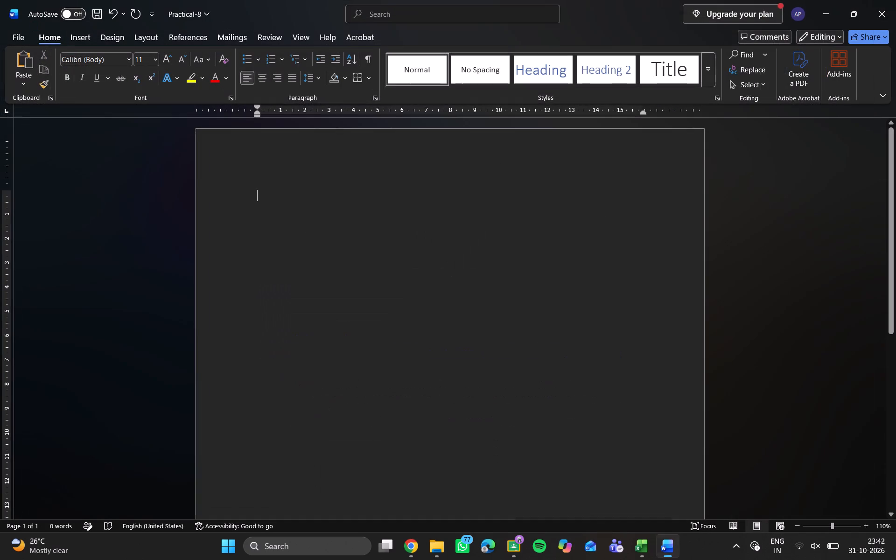
{"action": "key", "text": "ctrl+v"}
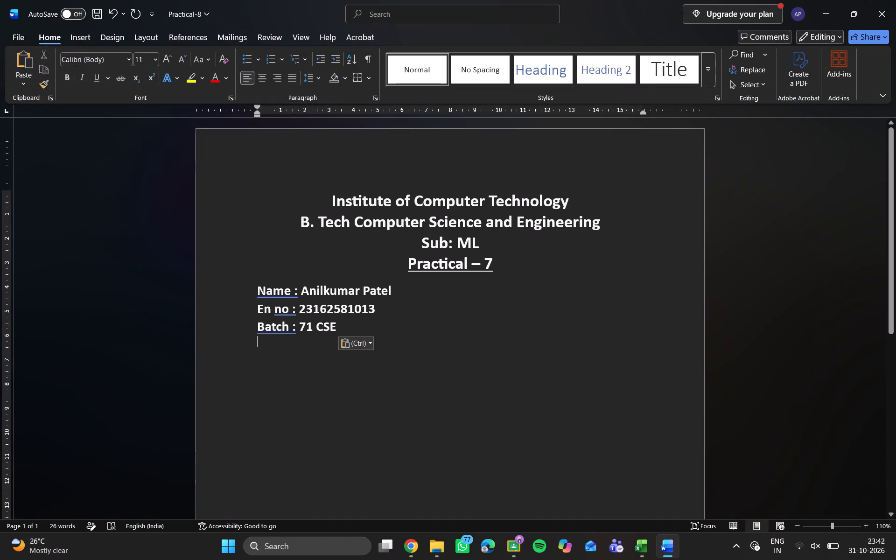
Change the practical number in the pasted title to 8 and save the document.
{"action": "left_click", "coordinate": [519, 269]}
{"action": "key", "text": "BackSpace"}
{"action": "key", "text": "8"}
{"action": "key", "text": "ctrl+s"}
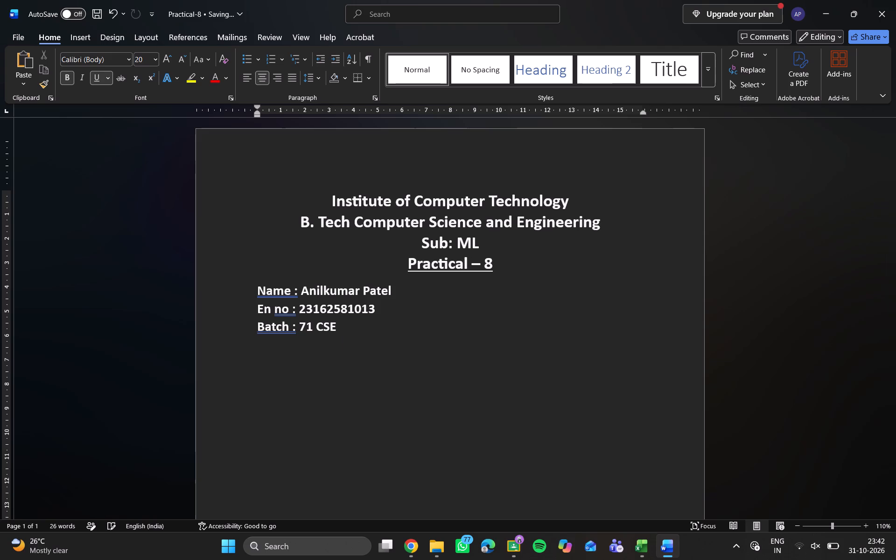
Add a "Question :" label on a new line below the batch details.
{"action": "left_click", "coordinate": [429, 401]}
{"action": "key", "text": "Return"}
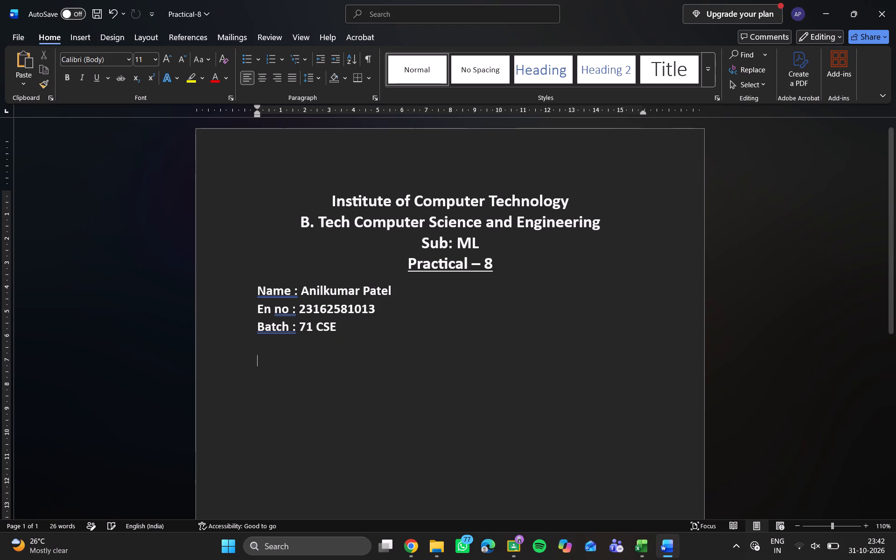
{"action": "type", "text": "que"}
{"action": "key", "text": "Up"}
{"action": "key", "text": "Right"}
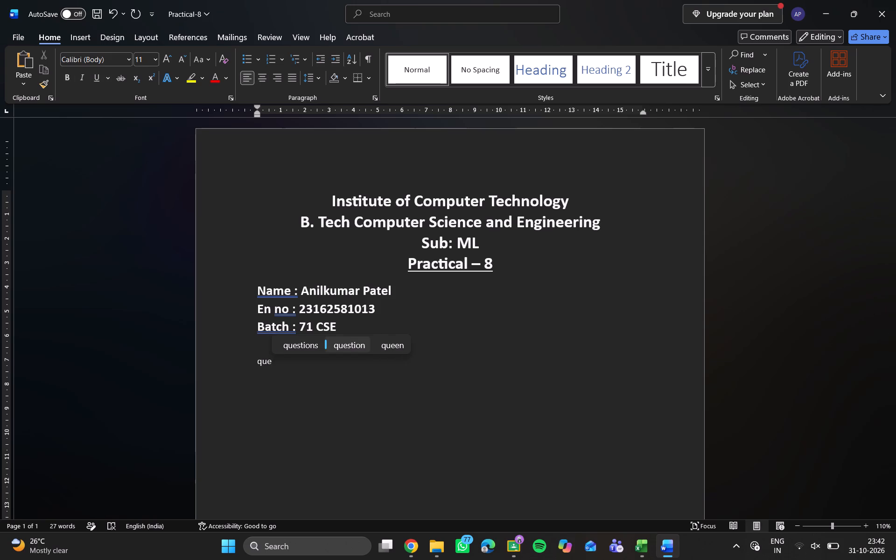
{"action": "key", "text": "space"}
{"action": "key", "text": "BackSpace"}
{"action": "key", "text": "space"}
{"action": "type", "text": ":"}
{"action": "key", "text": "space"}
Switch to Google Classroom and copy the Experiment 8 assignment text, from the multiclass classification task through "Write down your conclusion".
{"action": "key", "text": "alt+Tab"}
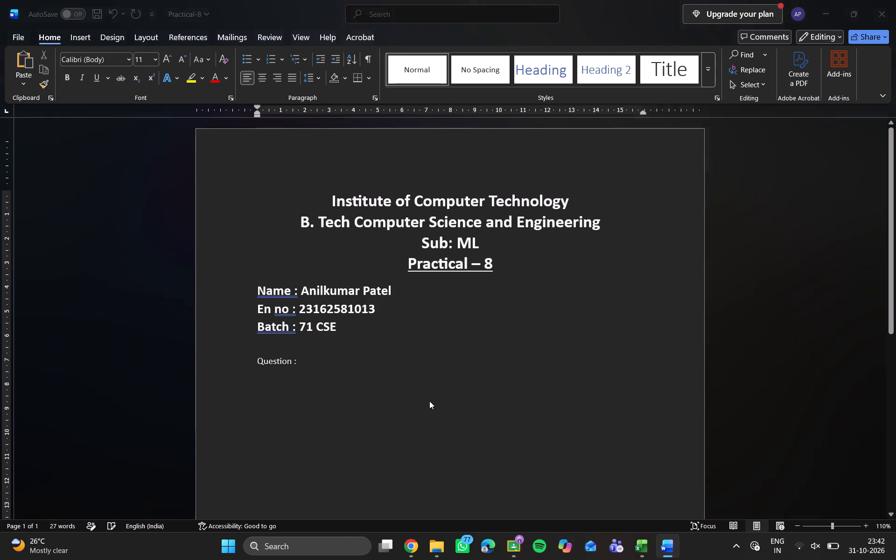
{"action": "key", "text": "super+4"}
{"action": "key", "text": "super+5"}
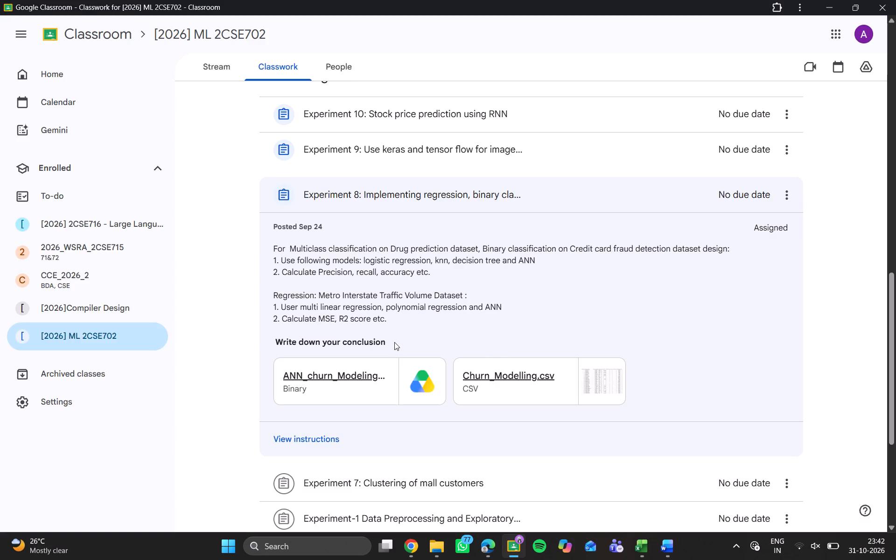
{"action": "left_click_drag", "start_coordinate": [394, 342], "coordinate": [263, 250]}
{"action": "key", "text": "ctrl+c"}
Close the empty Edge new tab and the File Explorer window.
{"action": "key", "text": "alt+Tab"}
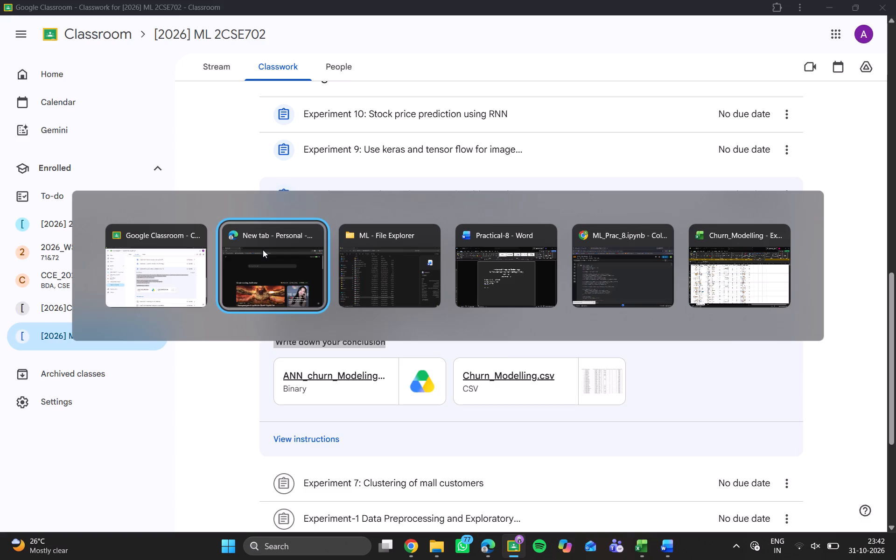
{"action": "key", "text": "ctrl+w"}
{"action": "key", "text": "alt+Tab"}
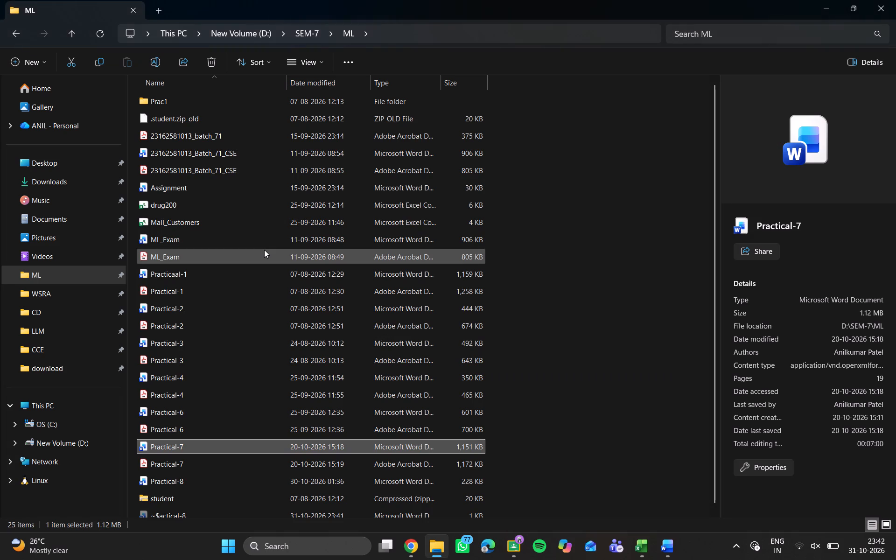
{"action": "left_click", "coordinate": [895, 0]}
In the Practical-8 Word document, paste the copied assignment text after the "Question :" label and start a new line below it.
{"action": "key", "text": "alt+Tab"}
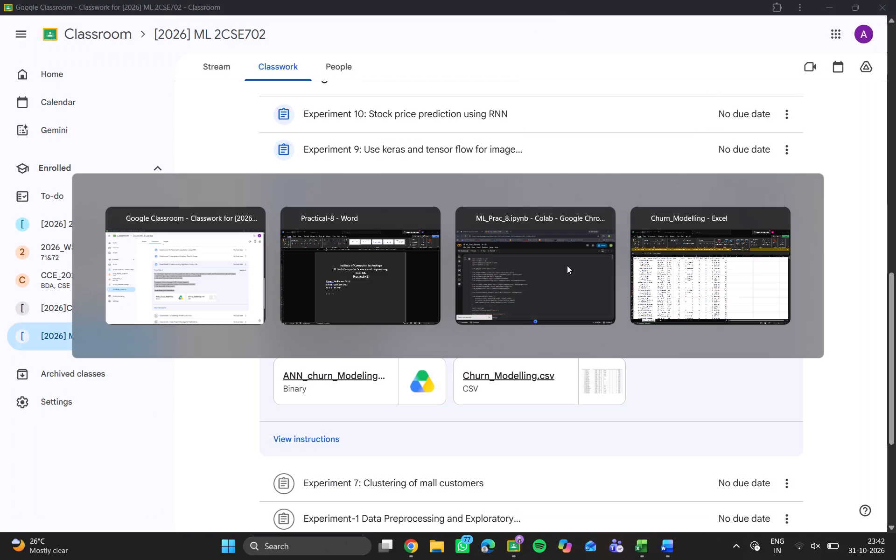
{"action": "key", "text": "alt+Tab"}
{"action": "key", "text": "ctrl+v"}
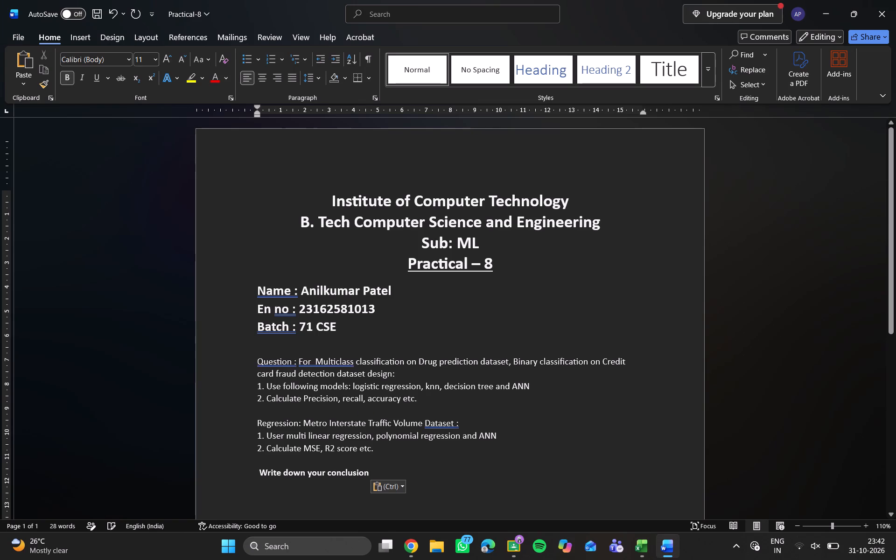
{"action": "key", "text": "shift+Return"}
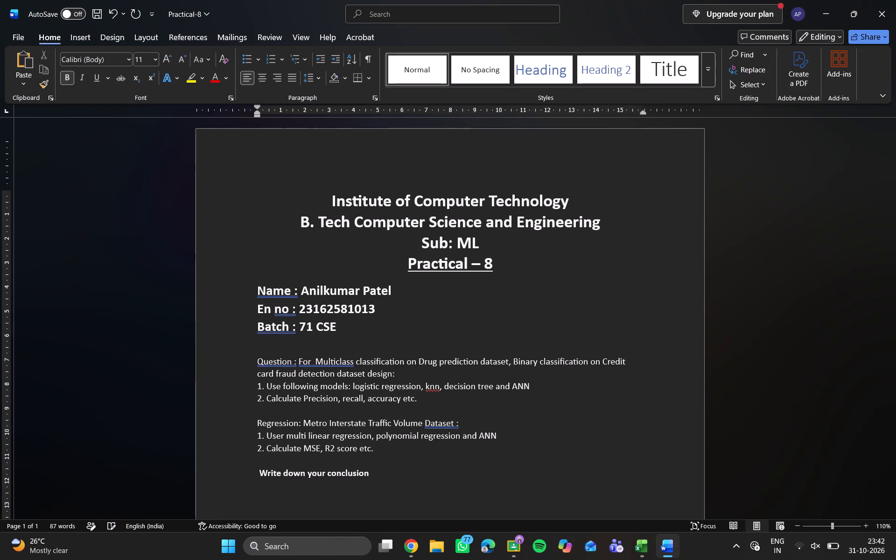
Add a non-bold "code :" label on a new line below "Write down your conclusion" in the Practical-8 document.
{"action": "key", "text": "shift+Return"}
{"action": "type", "text": "code :"}
{"action": "key", "text": "space"}
{"action": "key", "text": "Return"}
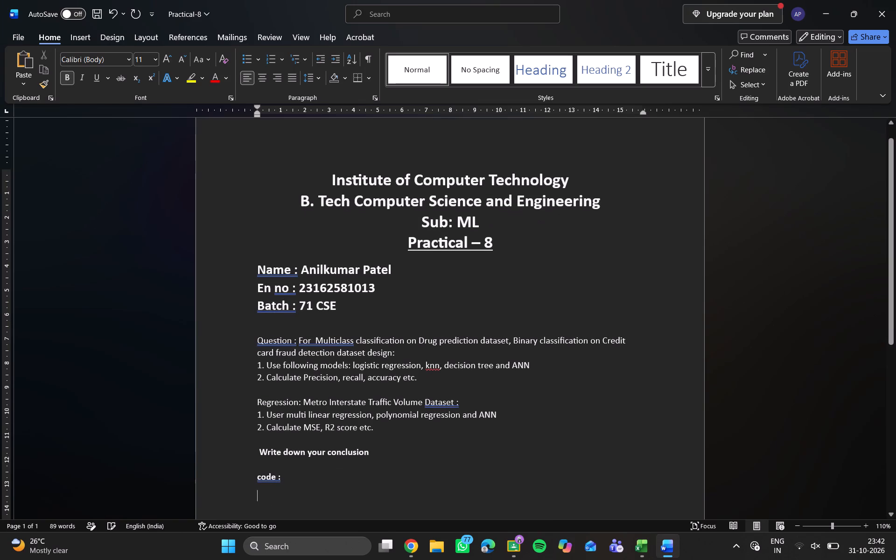
{"action": "left_click_drag", "start_coordinate": [296, 486], "coordinate": [208, 484]}
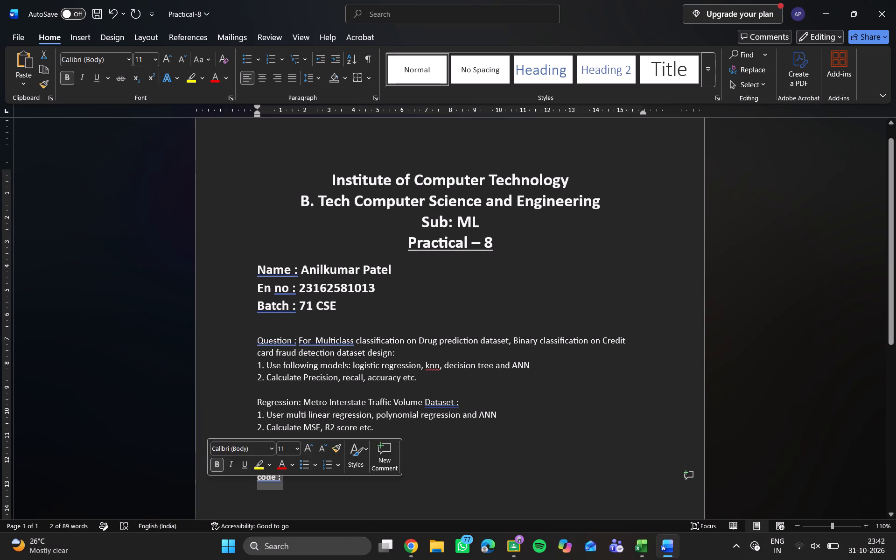
{"action": "key", "text": "ctrl+b"}
{"action": "left_click", "coordinate": [288, 479]}
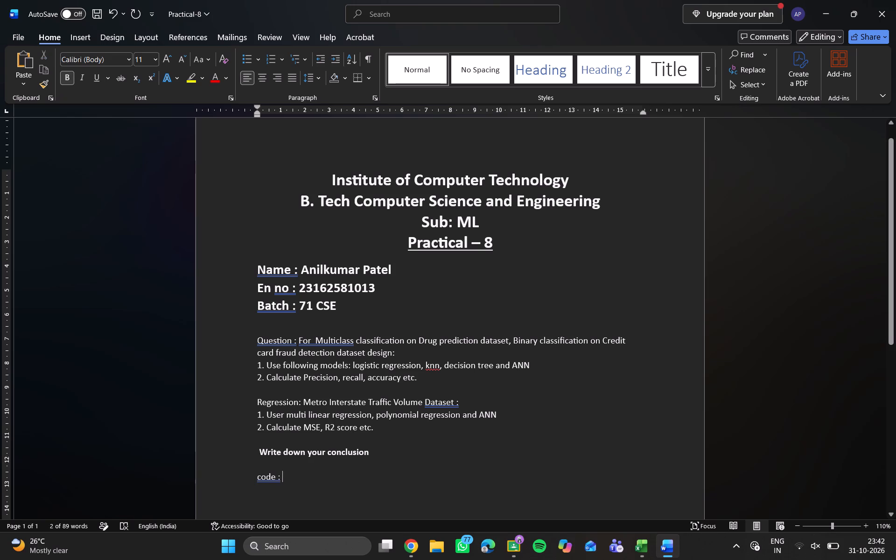
Remove the space after paragraphs throughout the document and place the cursor on the empty line below "code :".
{"action": "key", "text": "ctrl+a"}
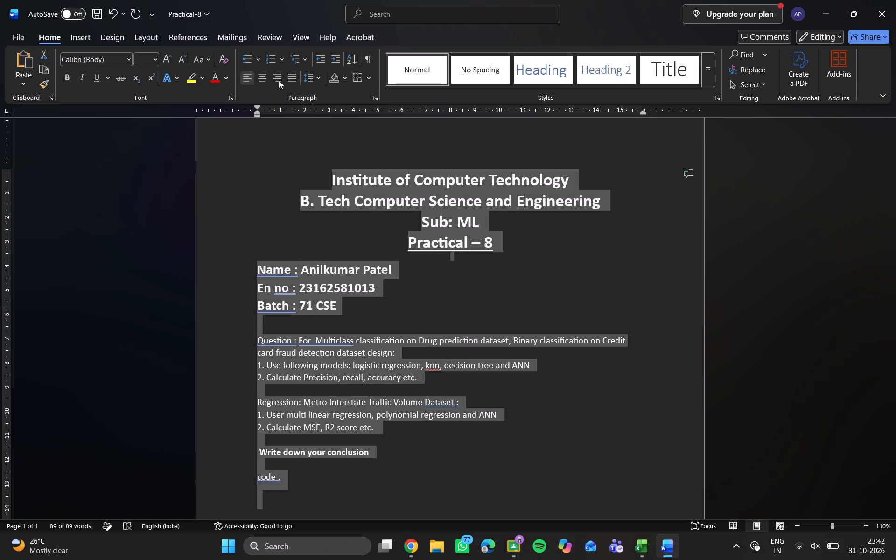
{"action": "left_click", "coordinate": [315, 83]}
{"action": "left_click", "coordinate": [327, 222]}
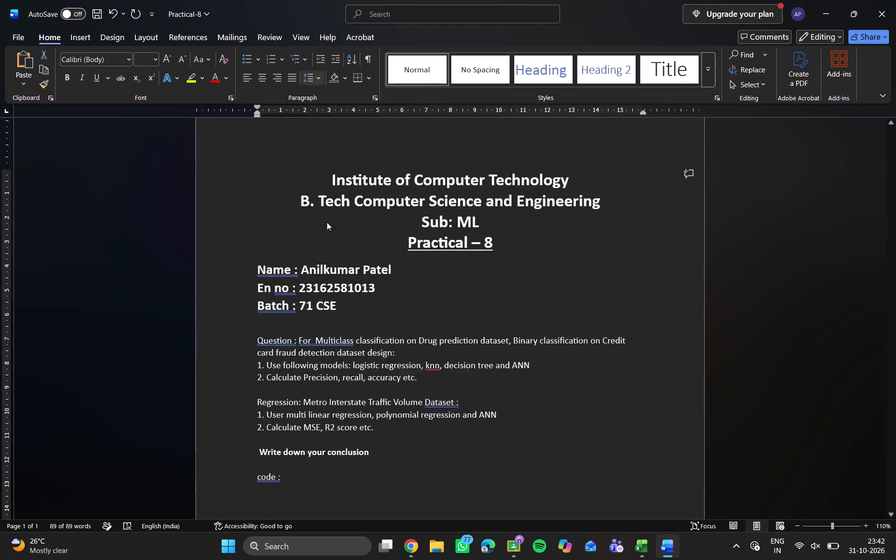
{"action": "left_click", "coordinate": [316, 77]}
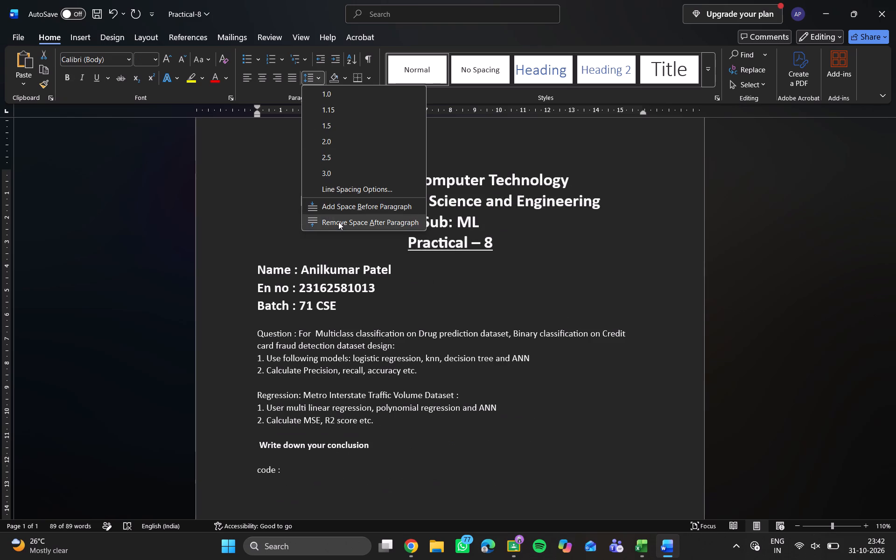
{"action": "left_click", "coordinate": [338, 222]}
{"action": "left_click", "coordinate": [340, 455]}
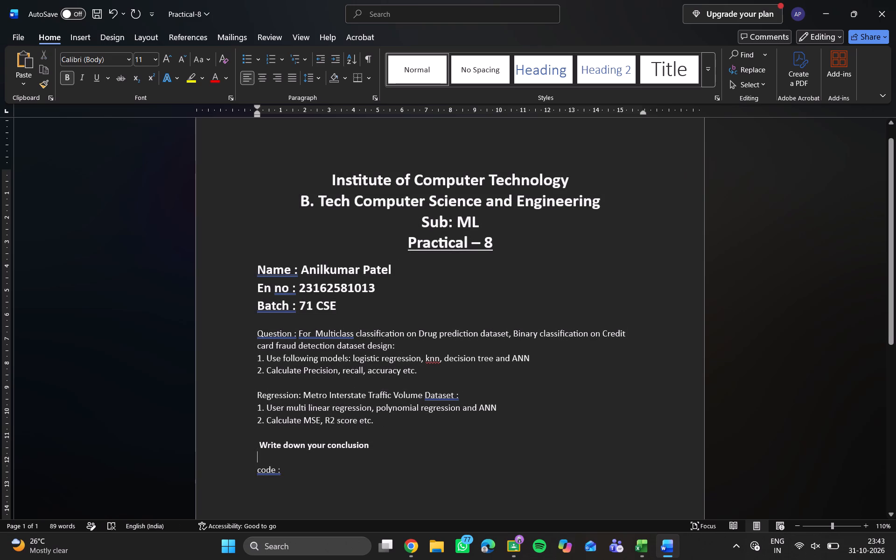
{"action": "left_click", "coordinate": [303, 483]}
{"action": "scroll", "coordinate": [303, 483], "scroll_direction": "down", "scroll_amount": 2}
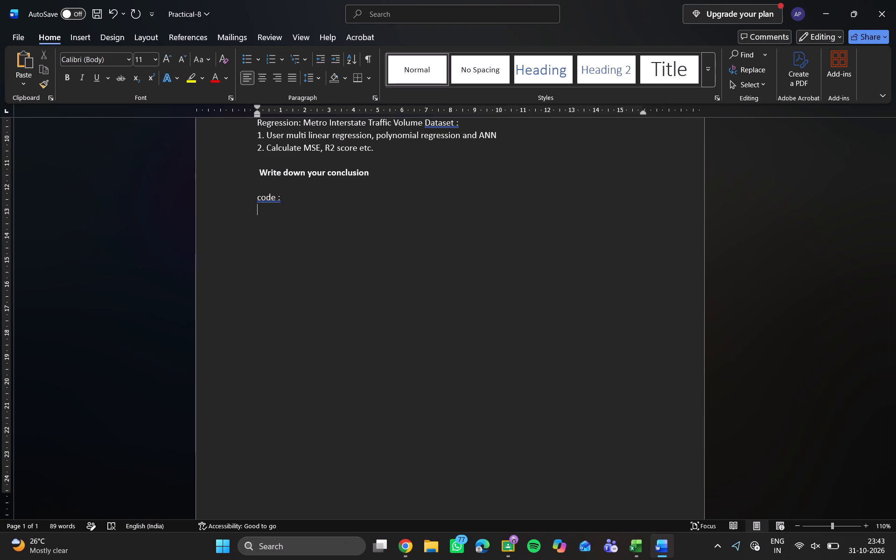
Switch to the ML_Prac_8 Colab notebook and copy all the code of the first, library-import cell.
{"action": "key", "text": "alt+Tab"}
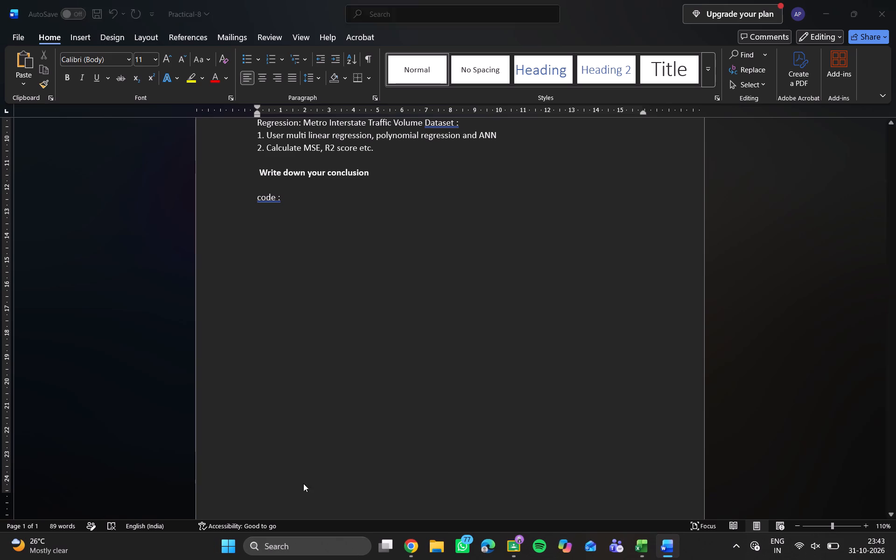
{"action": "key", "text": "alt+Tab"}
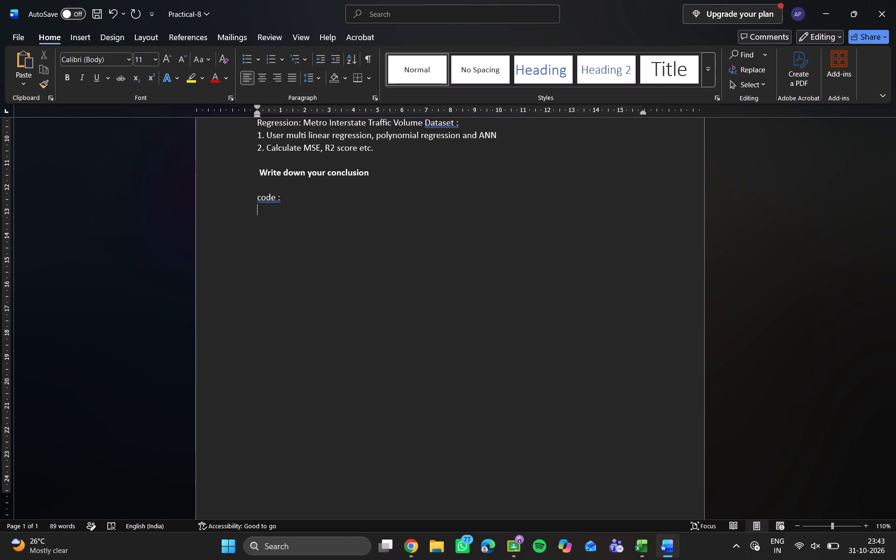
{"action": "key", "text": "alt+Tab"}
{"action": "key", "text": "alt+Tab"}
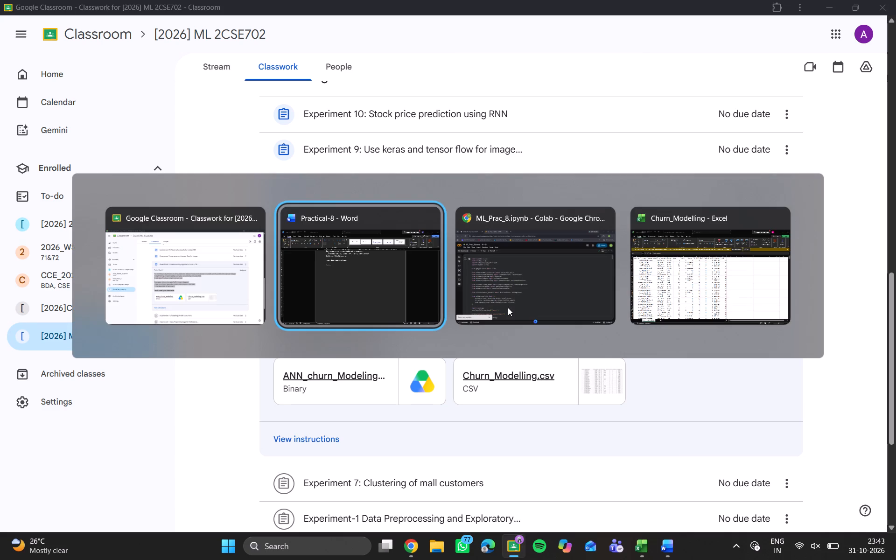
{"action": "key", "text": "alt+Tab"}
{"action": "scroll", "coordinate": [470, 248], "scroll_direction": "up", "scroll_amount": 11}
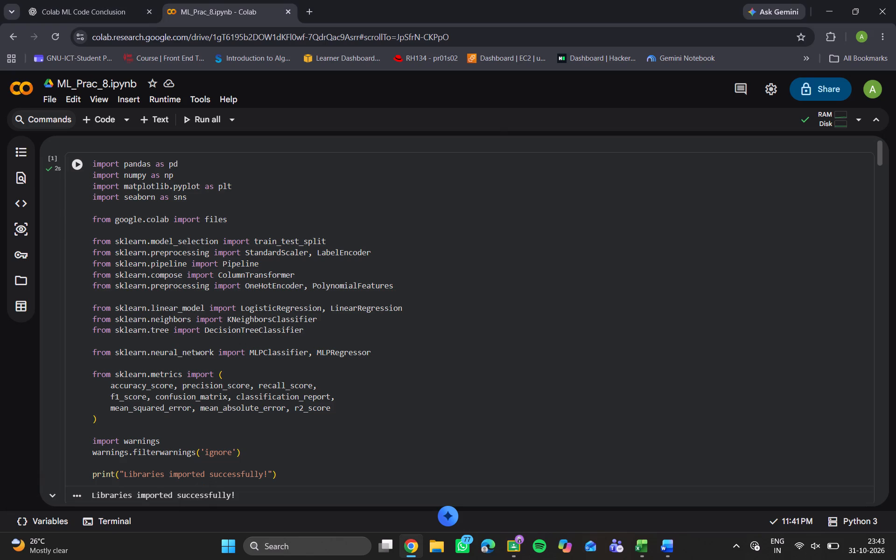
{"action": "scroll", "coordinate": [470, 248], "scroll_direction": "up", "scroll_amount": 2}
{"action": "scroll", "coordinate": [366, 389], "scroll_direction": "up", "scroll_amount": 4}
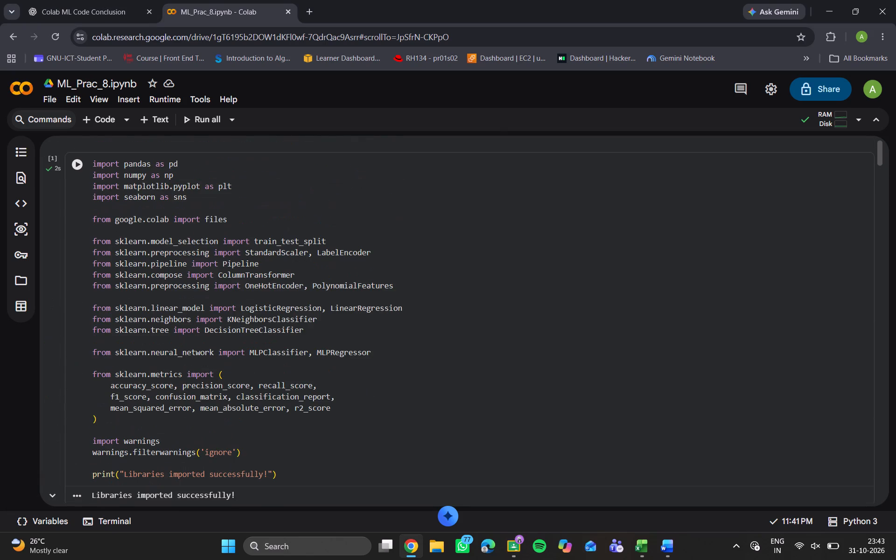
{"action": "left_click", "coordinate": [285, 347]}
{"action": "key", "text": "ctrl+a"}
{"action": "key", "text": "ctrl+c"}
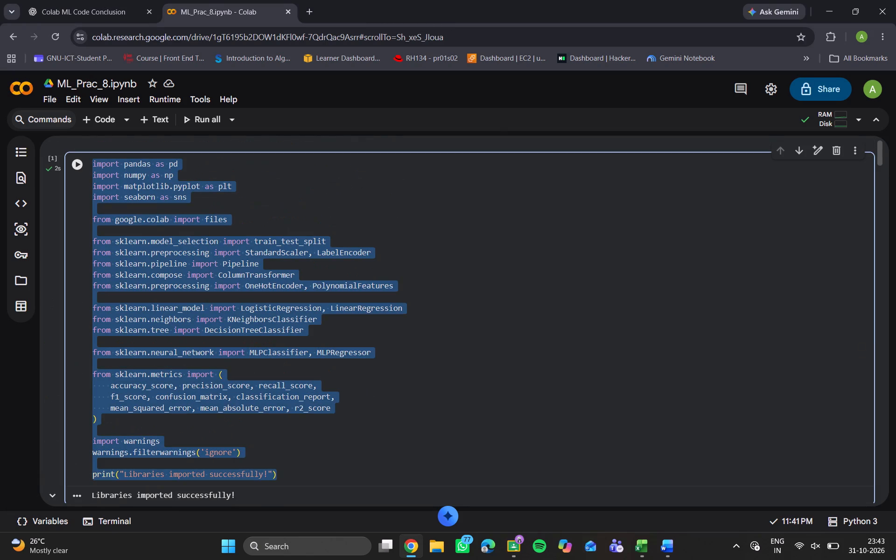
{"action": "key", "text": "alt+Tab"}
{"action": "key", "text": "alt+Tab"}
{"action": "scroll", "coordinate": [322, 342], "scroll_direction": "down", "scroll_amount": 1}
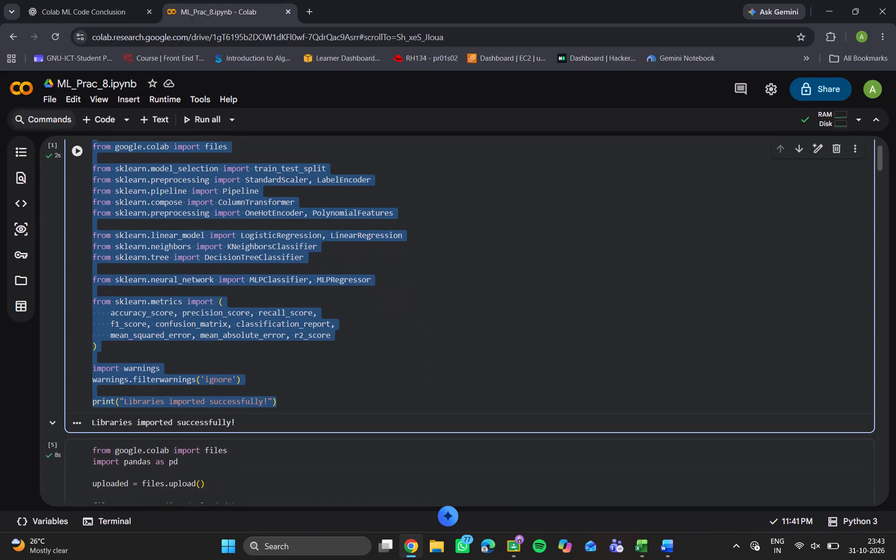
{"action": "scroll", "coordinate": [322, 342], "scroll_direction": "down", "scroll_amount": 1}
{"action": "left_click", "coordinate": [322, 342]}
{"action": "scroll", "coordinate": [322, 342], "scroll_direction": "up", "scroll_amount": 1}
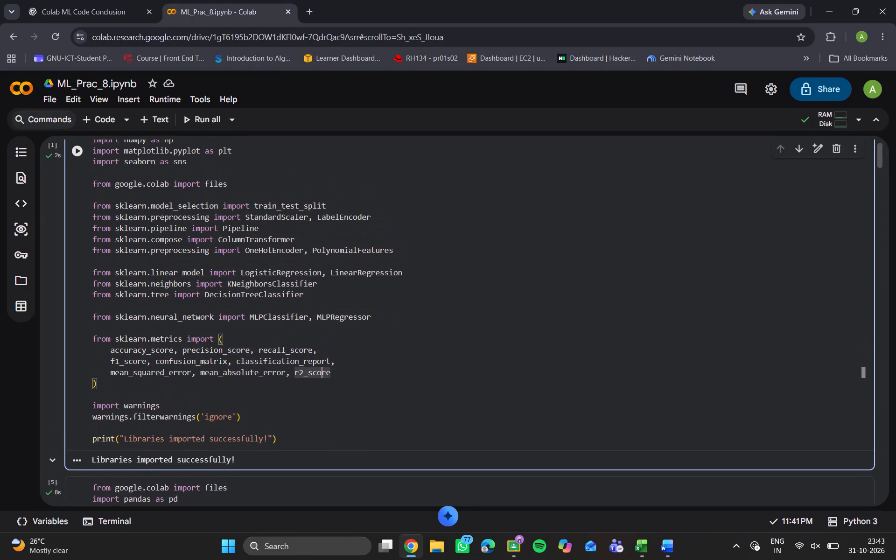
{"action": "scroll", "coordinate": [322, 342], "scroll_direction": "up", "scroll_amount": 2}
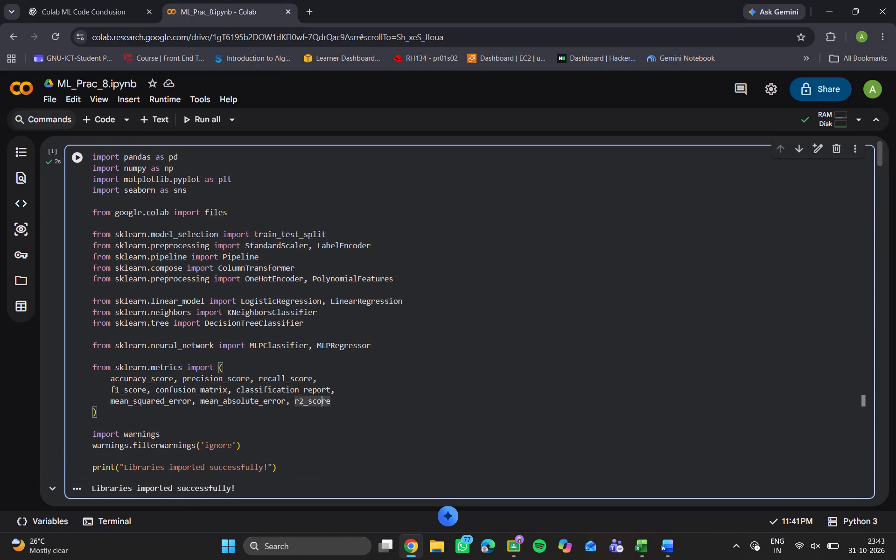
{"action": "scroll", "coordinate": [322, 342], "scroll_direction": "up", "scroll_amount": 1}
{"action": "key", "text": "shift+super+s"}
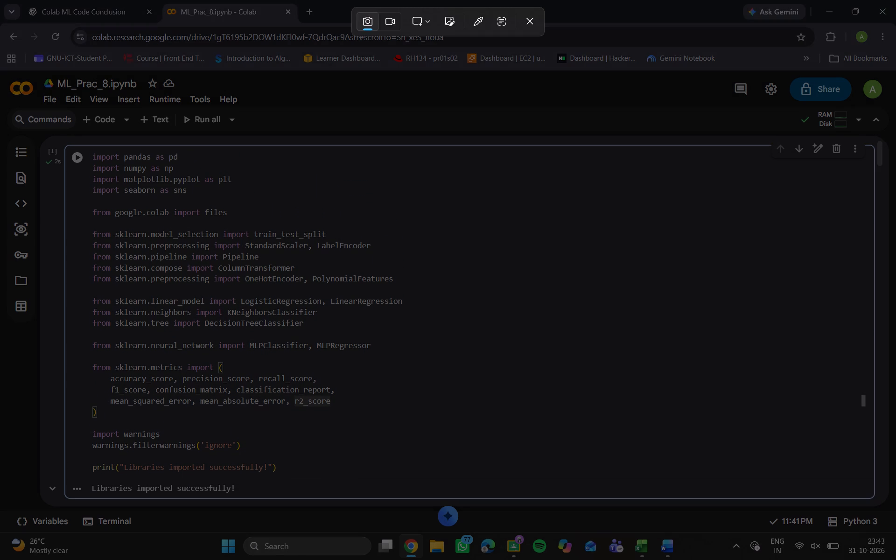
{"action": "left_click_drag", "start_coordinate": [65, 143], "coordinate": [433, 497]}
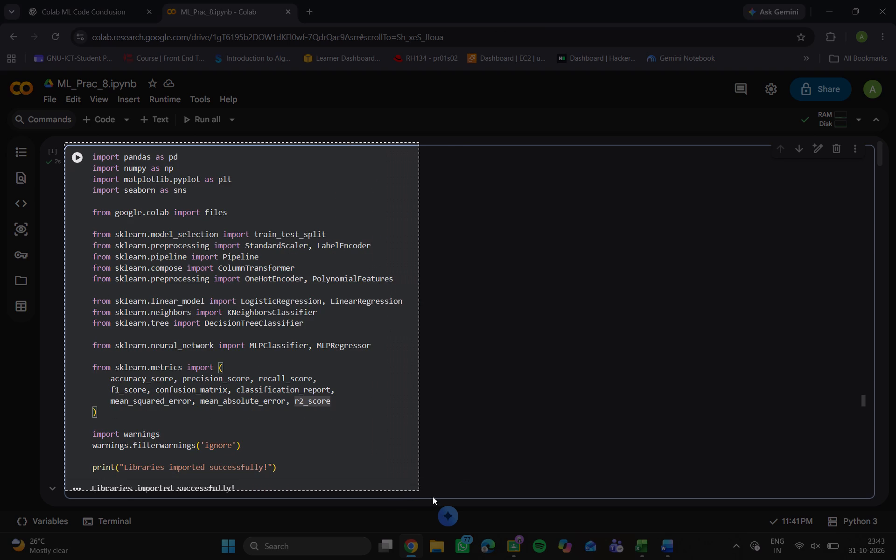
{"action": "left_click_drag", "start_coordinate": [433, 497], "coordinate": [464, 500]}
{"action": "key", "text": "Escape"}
Capture a screenshot of the notebook's library-import cell, from the pandas import through its "Libraries imported successfully!" output.
{"action": "key", "text": "shift+super+s"}
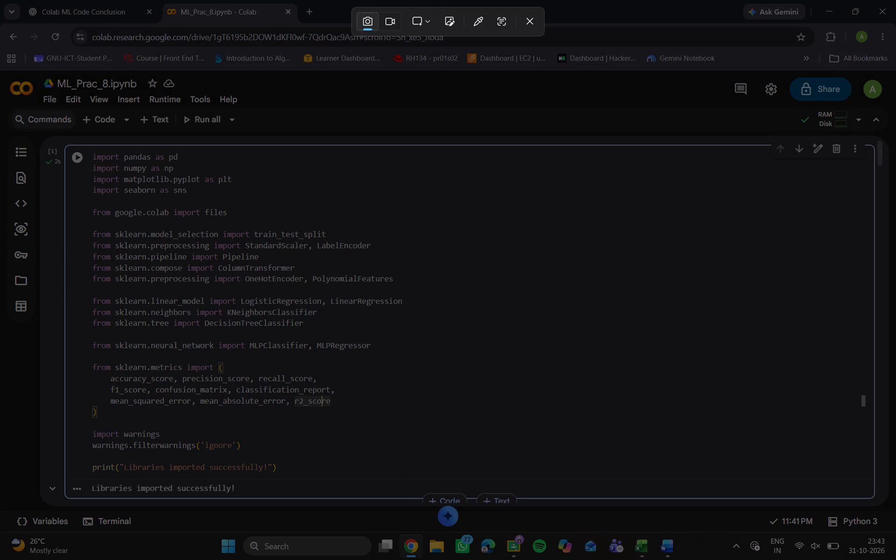
{"action": "left_click_drag", "start_coordinate": [69, 150], "coordinate": [488, 508]}
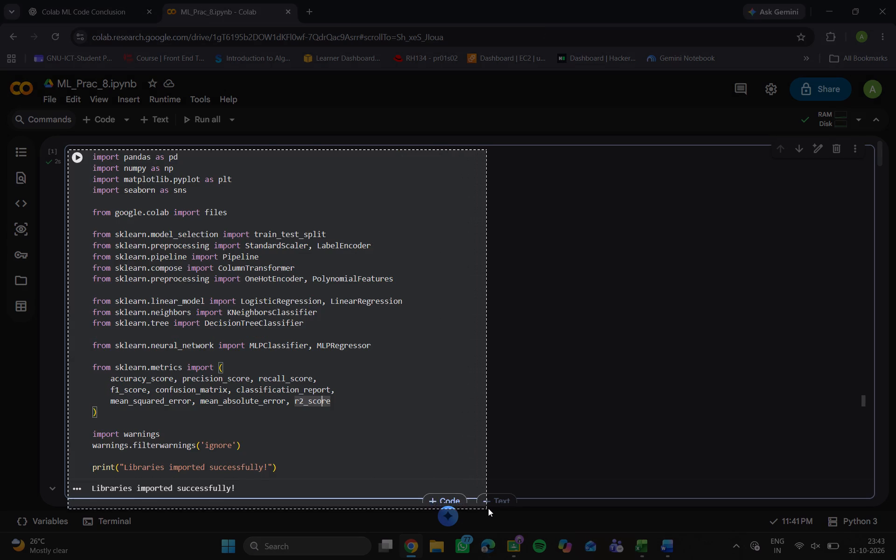
{"action": "left_click_drag", "start_coordinate": [488, 508], "coordinate": [491, 496]}
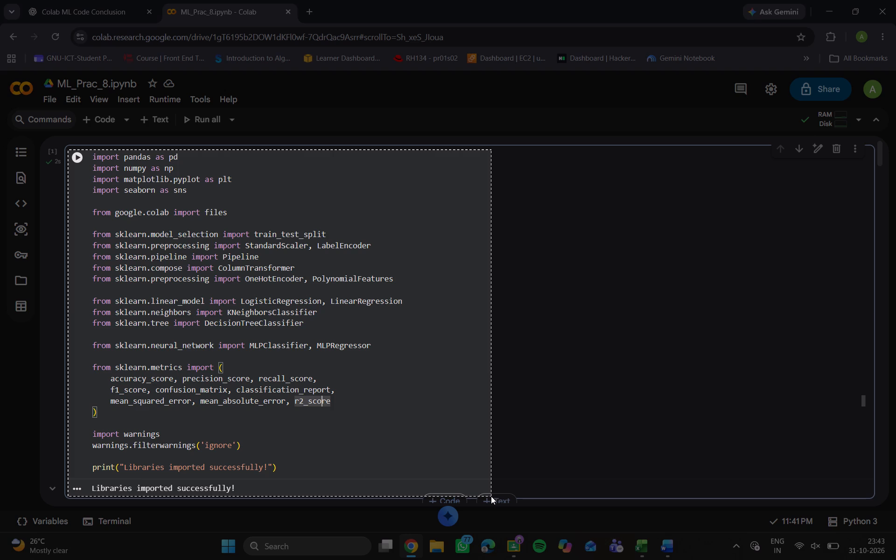
{"action": "left_click_drag", "start_coordinate": [491, 496], "coordinate": [424, 496]}
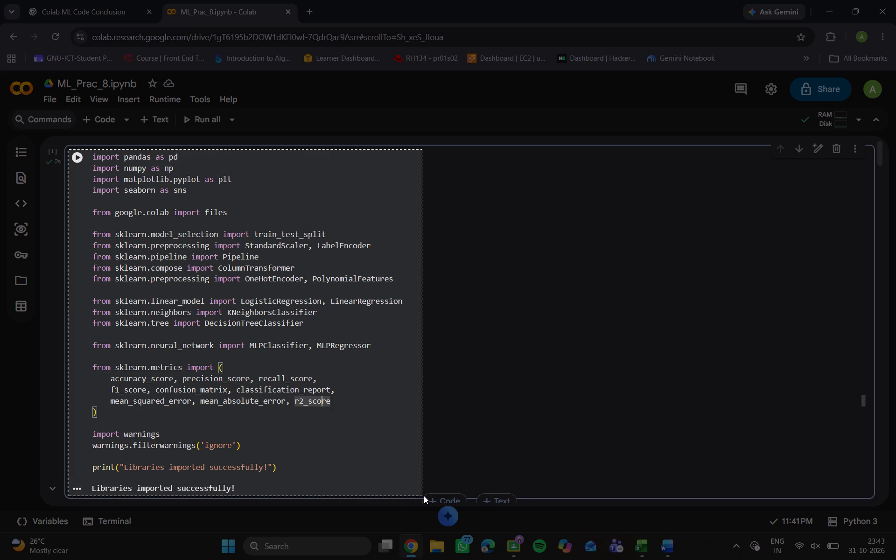
{"action": "left_click_drag", "start_coordinate": [424, 496], "coordinate": [424, 495]}
Switch to the Practical-8 Word document, add "Step - 1" below the "code :" label and paste the import cell screenshot under it.
{"action": "key", "text": "alt+Tab"}
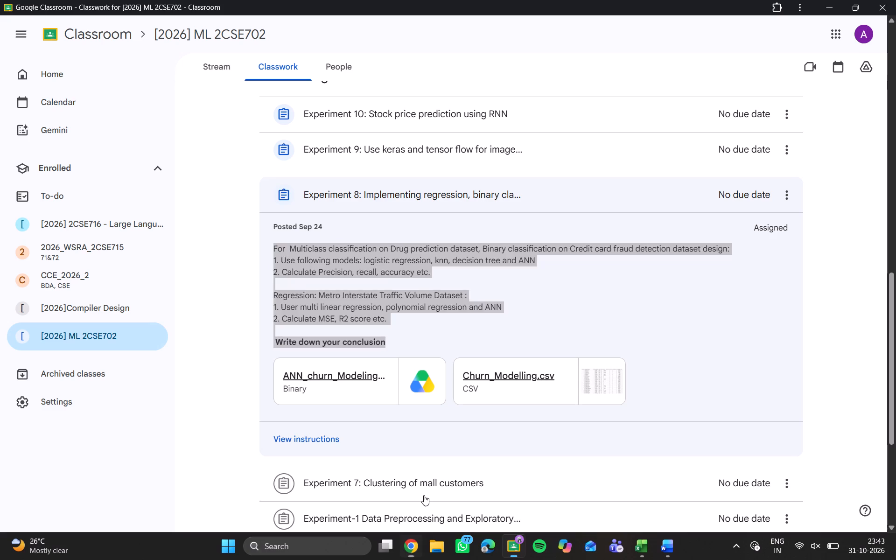
{"action": "key", "text": "alt+Tab"}
{"action": "key", "text": "alt+Tab"}
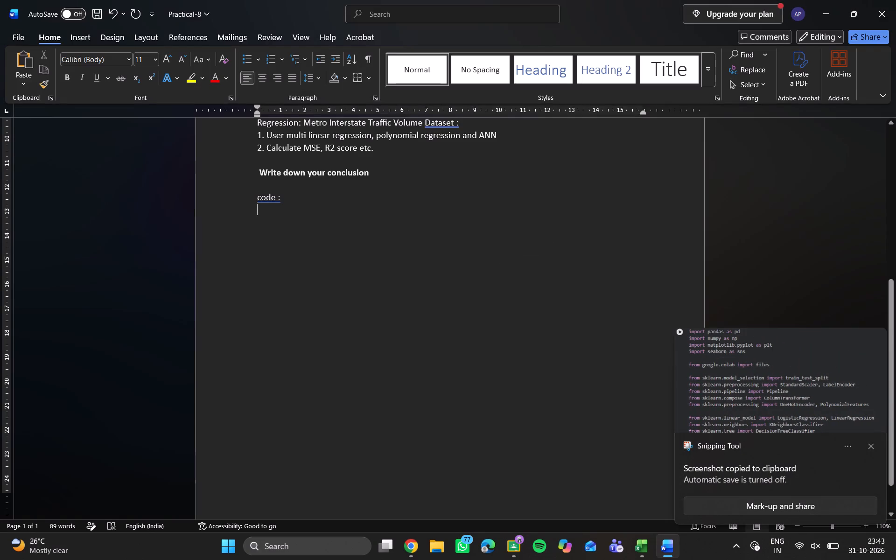
{"action": "type", "text": "step"}
{"action": "key", "text": "space"}
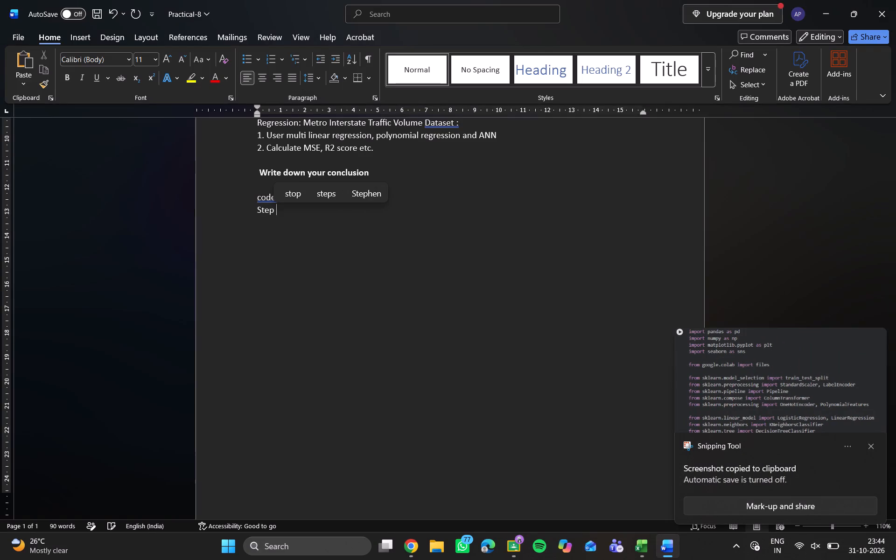
{"action": "type", "text": "-"}
{"action": "key", "text": "space"}
{"action": "key", "text": "1"}
{"action": "key", "text": "shift+Return"}
{"action": "key", "text": "ctrl+v"}
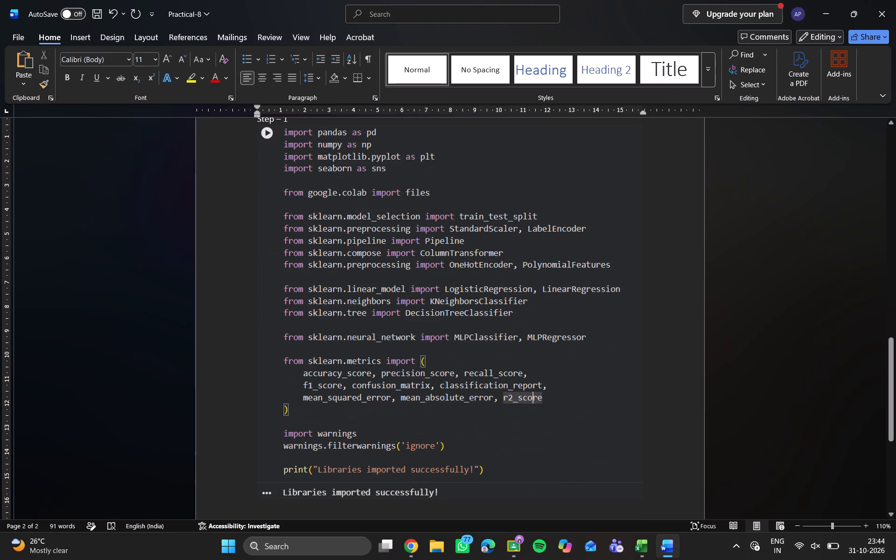
Switch to the ChatGPT conversation in Chrome and copy the "Cell 1 – Upload dataset" heading from the Metro Interstate Traffic Volume regression section.
{"action": "key", "text": "super+1"}
{"action": "key", "text": "ctrl+Tab"}
{"action": "scroll", "coordinate": [523, 399], "scroll_direction": "up", "scroll_amount": 5}
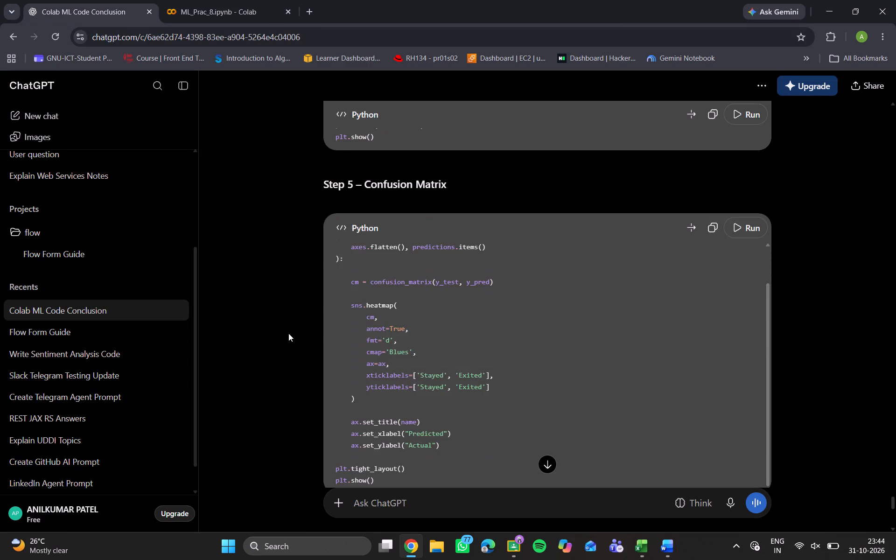
{"action": "scroll", "coordinate": [288, 333], "scroll_direction": "up", "scroll_amount": 20}
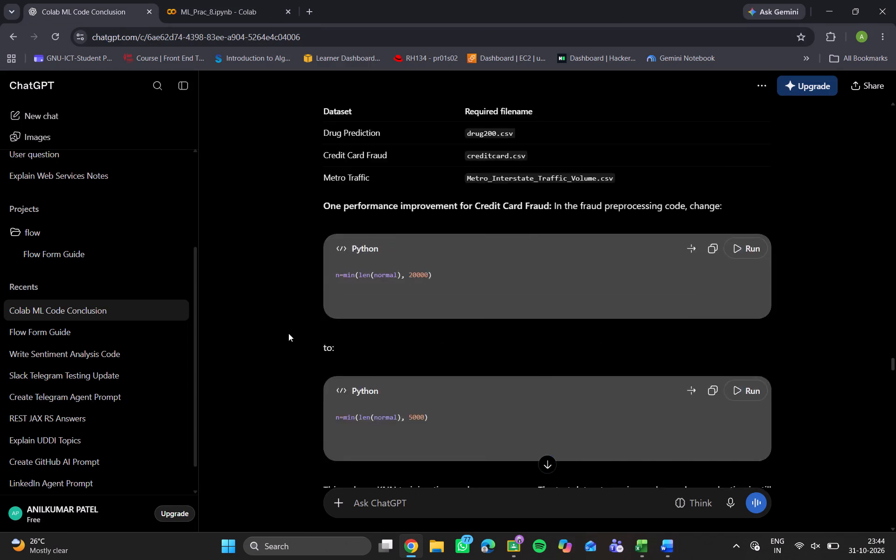
{"action": "scroll", "coordinate": [288, 333], "scroll_direction": "down", "scroll_amount": 6}
{"action": "scroll", "coordinate": [288, 333], "scroll_direction": "up", "scroll_amount": 1}
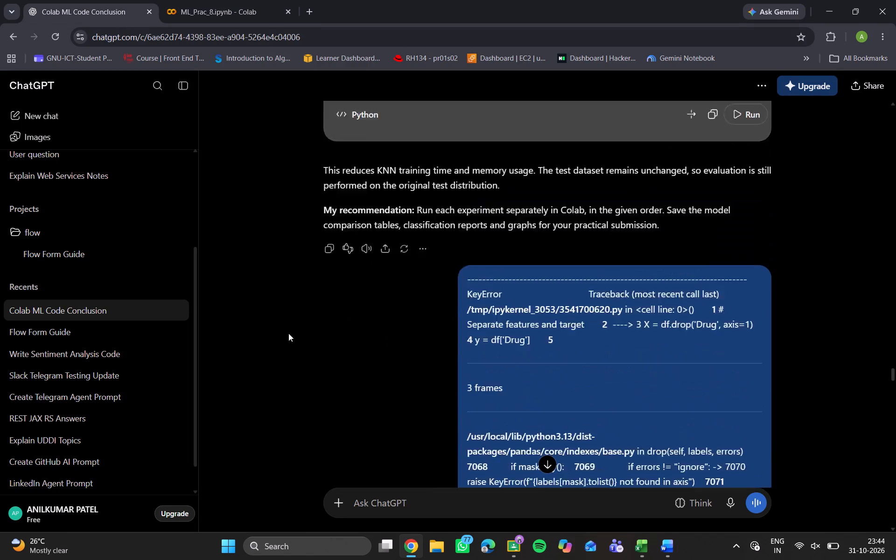
{"action": "scroll", "coordinate": [288, 333], "scroll_direction": "up", "scroll_amount": 13}
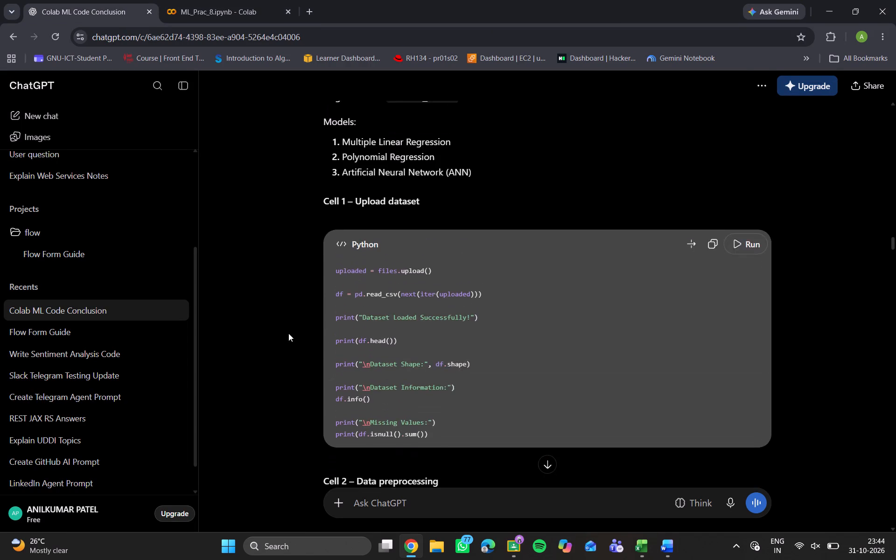
{"action": "scroll", "coordinate": [288, 333], "scroll_direction": "up", "scroll_amount": 3}
{"action": "left_click", "coordinate": [431, 255]}
{"action": "left_click_drag", "start_coordinate": [431, 255], "coordinate": [322, 252]}
{"action": "left_click_drag", "start_coordinate": [322, 252], "coordinate": [421, 243]}
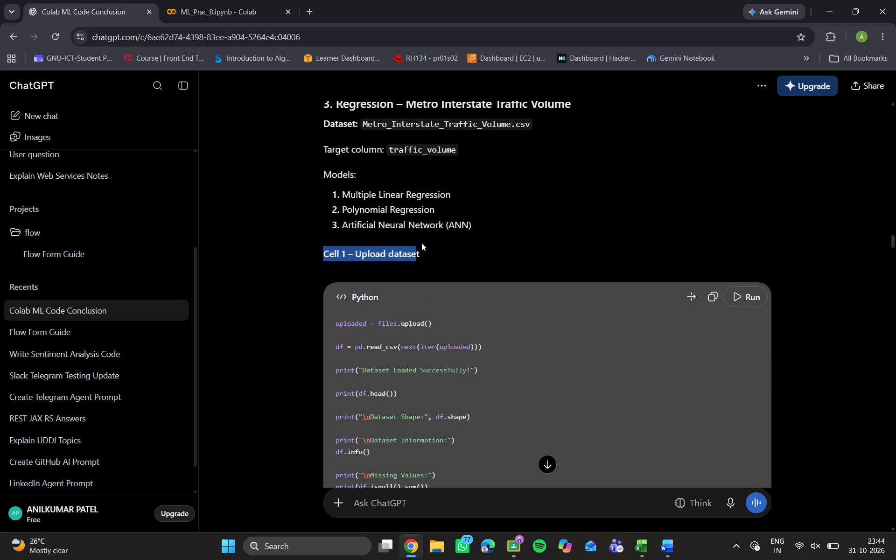
{"action": "left_click_drag", "start_coordinate": [421, 243], "coordinate": [429, 242]}
{"action": "key", "text": "ctrl+c"}
Switch to the Practical-8 Word document and replace the "Step – 1" label with the copied heading "Cell 1 – Upload dataset".
{"action": "key", "text": "alt+Tab"}
{"action": "scroll", "coordinate": [361, 222], "scroll_direction": "up", "scroll_amount": 2}
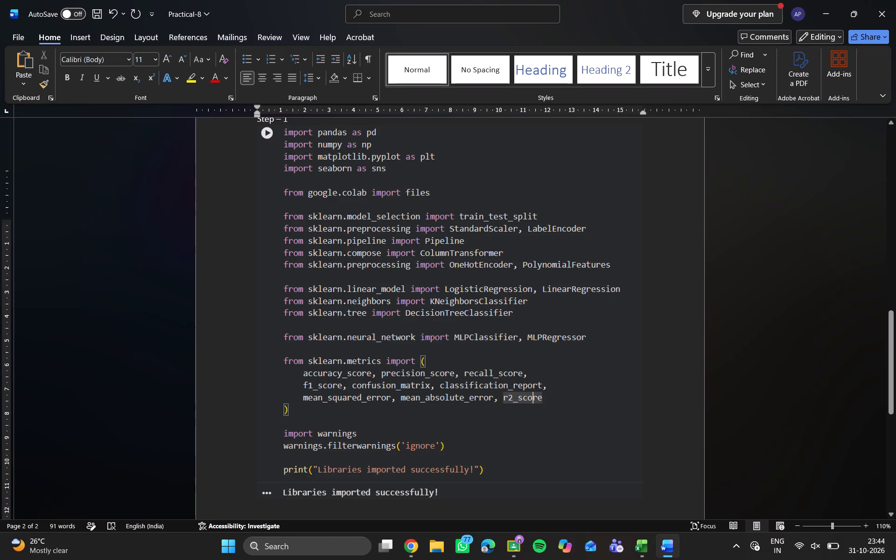
{"action": "scroll", "coordinate": [361, 222], "scroll_direction": "up", "scroll_amount": 5}
{"action": "scroll", "coordinate": [304, 328], "scroll_direction": "down", "scroll_amount": 4}
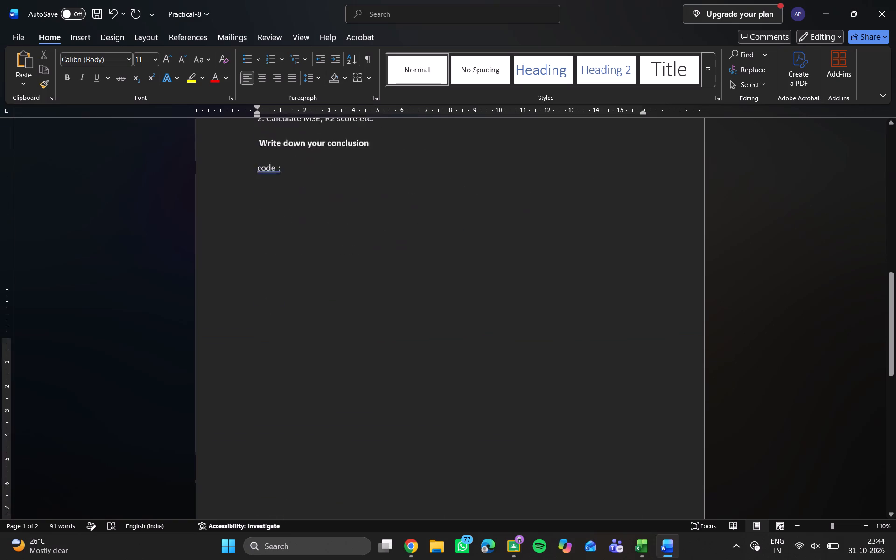
{"action": "scroll", "coordinate": [304, 328], "scroll_direction": "down", "scroll_amount": 2}
{"action": "scroll", "coordinate": [304, 328], "scroll_direction": "up", "scroll_amount": 1}
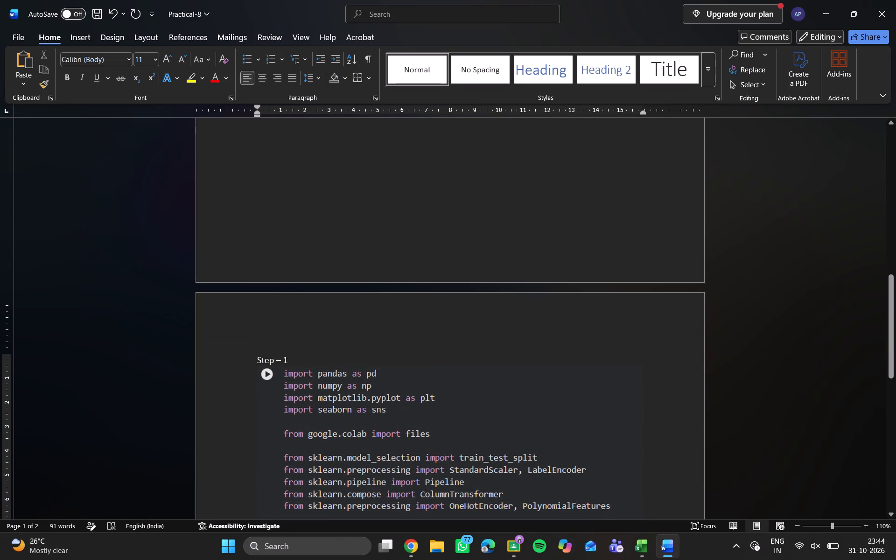
{"action": "left_click_drag", "start_coordinate": [294, 357], "coordinate": [238, 361]}
{"action": "key", "text": "ctrl+v"}
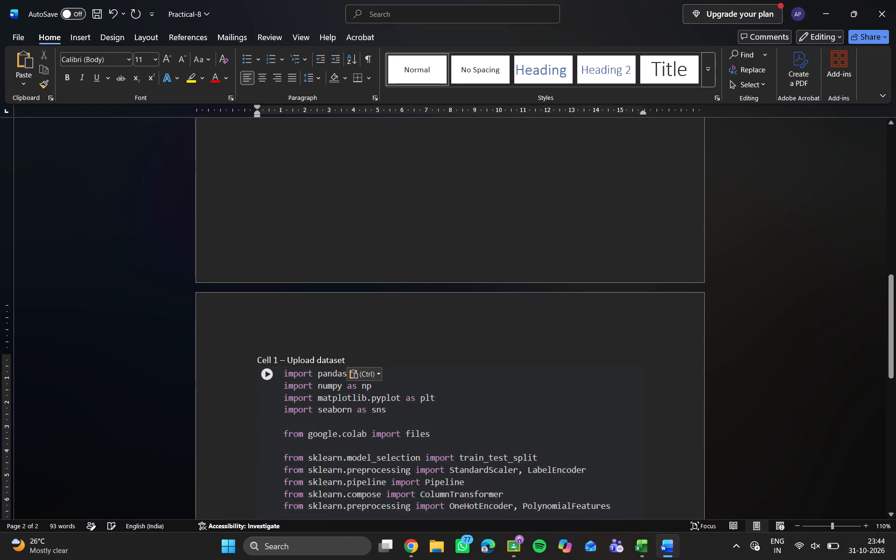
Shrink the import-cell screenshot so that it fits on the first page under the "Cell 1 – Upload dataset" heading.
{"action": "left_click", "coordinate": [458, 392]}
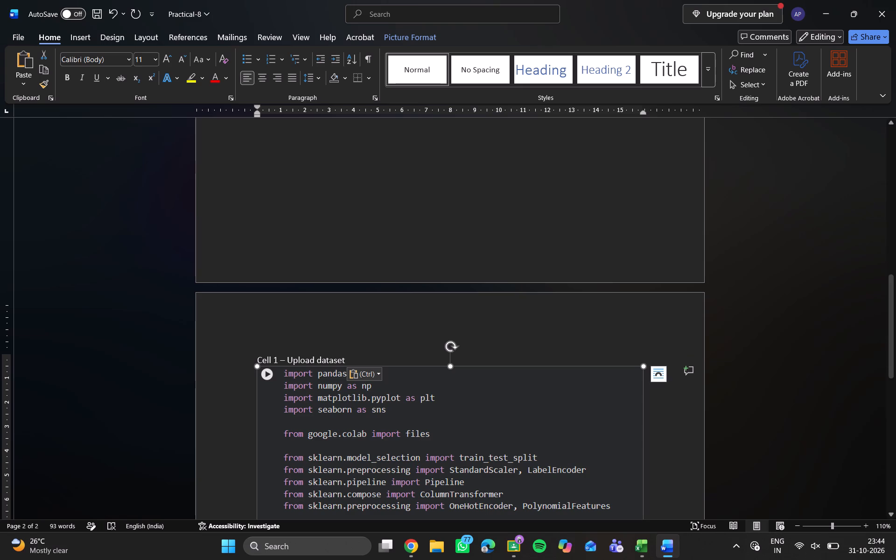
{"action": "left_click_drag", "start_coordinate": [644, 367], "coordinate": [549, 410]}
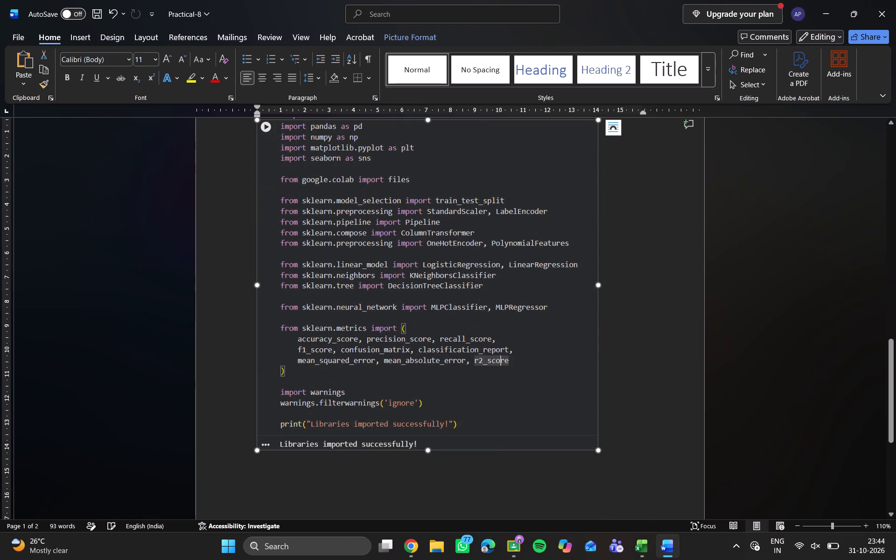
{"action": "left_click_drag", "start_coordinate": [426, 453], "coordinate": [431, 370]}
{"action": "left_click", "coordinate": [426, 419]}
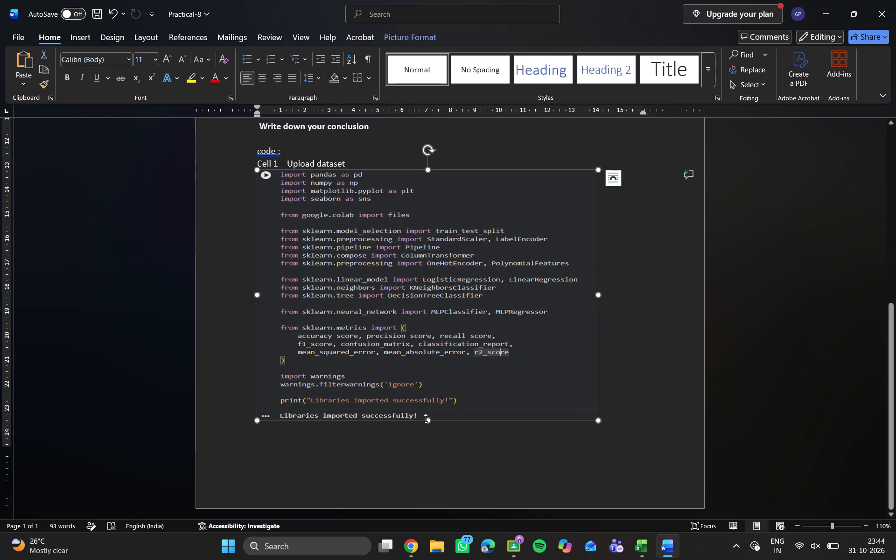
{"action": "left_click_drag", "start_coordinate": [426, 419], "coordinate": [426, 448]}
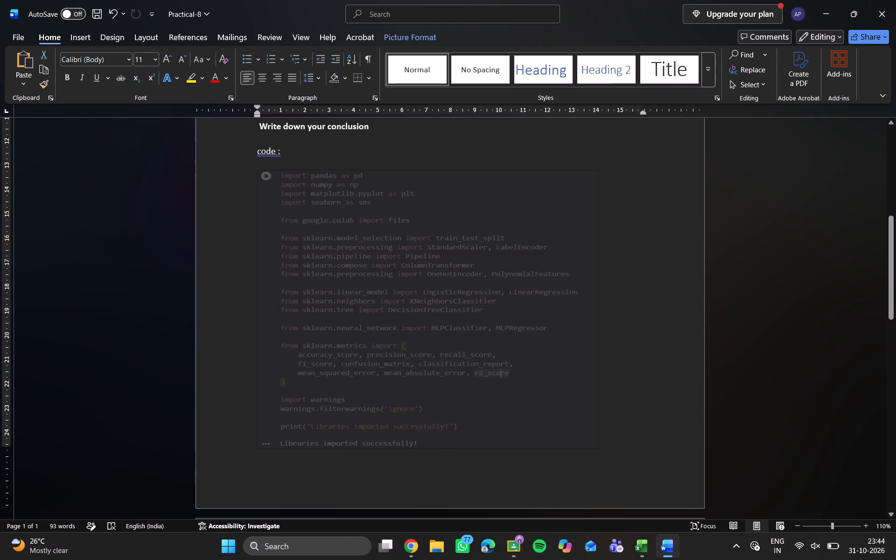
{"action": "left_click_drag", "start_coordinate": [426, 448], "coordinate": [426, 446]}
Copy the "Cell 2 – Data preprocessing" heading from the ChatGPT conversation and paste it on a new line below the import-cell screenshot in Word.
{"action": "left_click", "coordinate": [665, 388]}
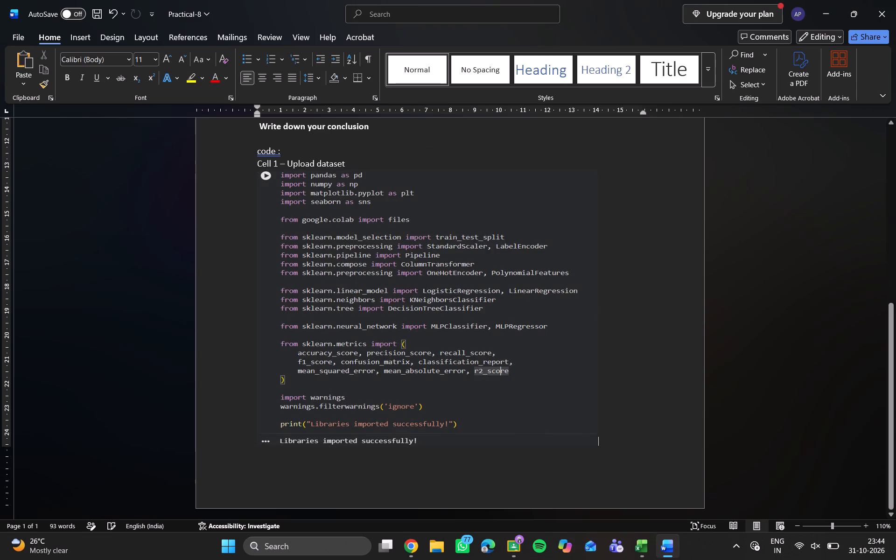
{"action": "key", "text": "Return"}
{"action": "key", "text": "alt+Tab"}
{"action": "scroll", "coordinate": [441, 275], "scroll_direction": "down", "scroll_amount": 4}
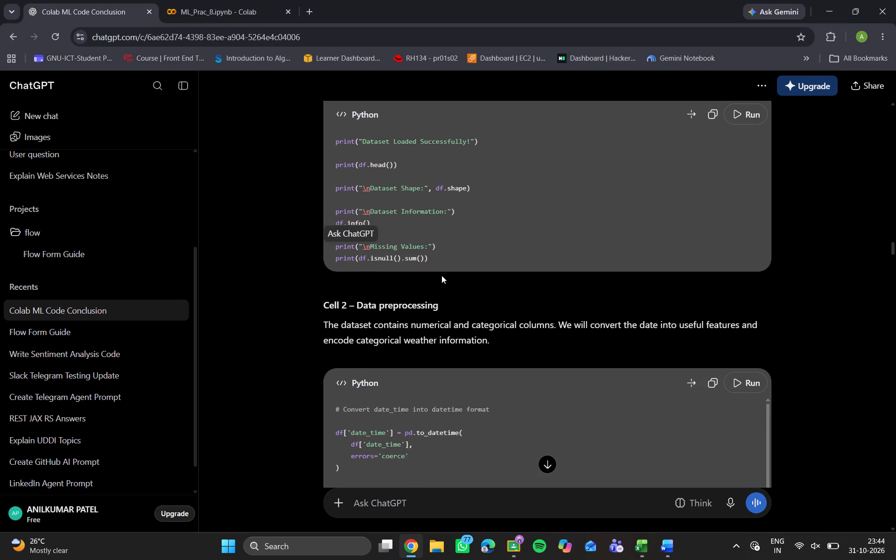
{"action": "left_click_drag", "start_coordinate": [441, 282], "coordinate": [316, 277]}
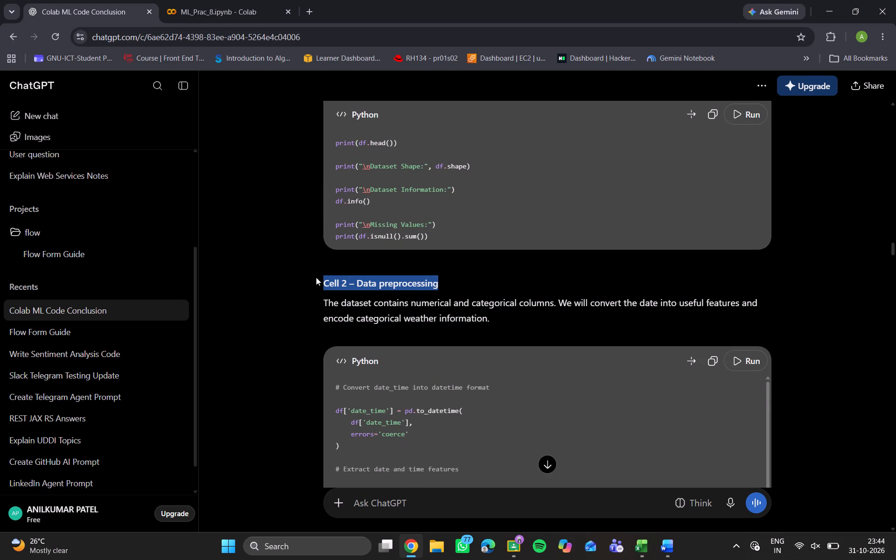
{"action": "left_click_drag", "start_coordinate": [316, 277], "coordinate": [308, 280]}
{"action": "key", "text": "ctrl+c"}
{"action": "key", "text": "alt+Tab"}
{"action": "key", "text": "ctrl+v"}
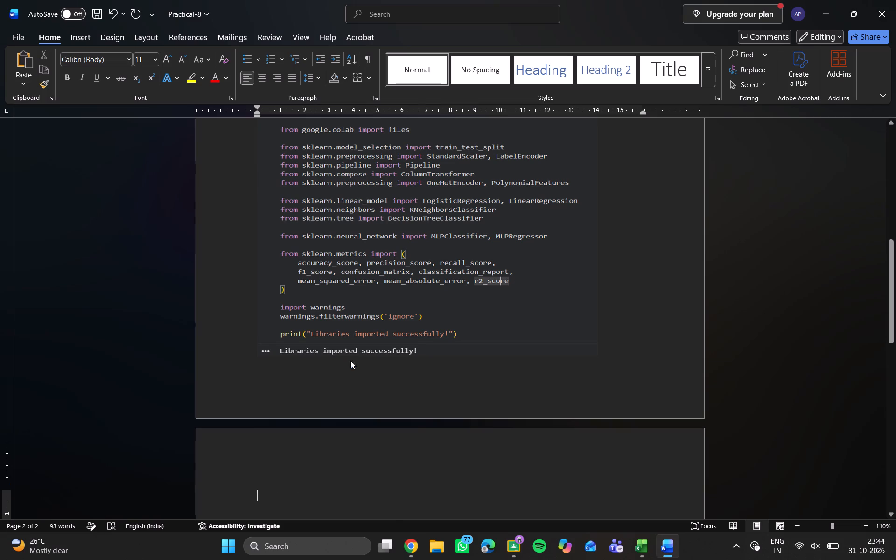
Switch to the ML_Prac_8 Colab notebook and copy all the code of the cell that uploads and loads the dataset.
{"action": "key", "text": "alt+Tab"}
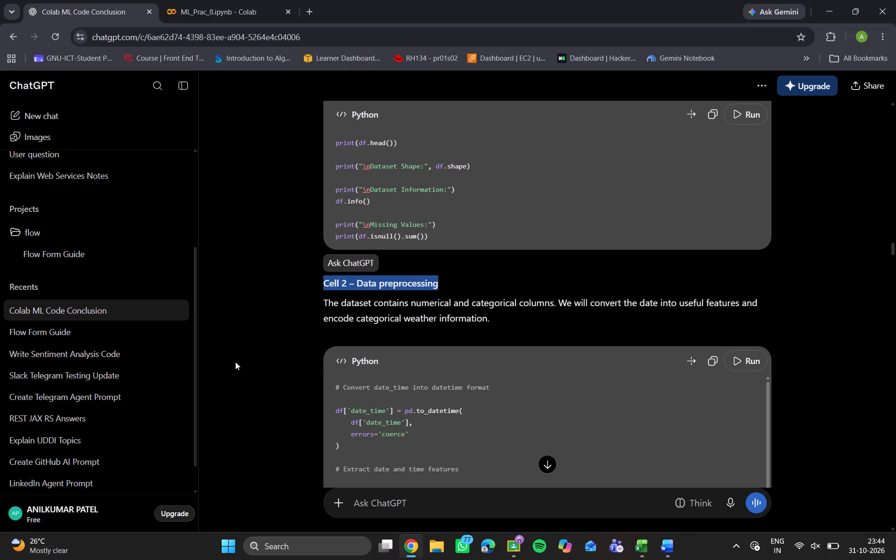
{"action": "key", "text": "ctrl+Tab"}
{"action": "scroll", "coordinate": [235, 362], "scroll_direction": "down", "scroll_amount": 3}
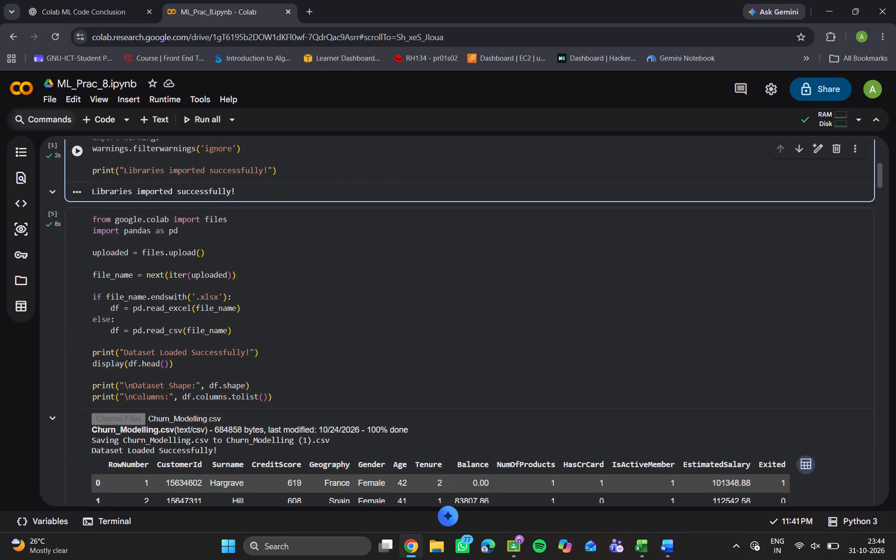
{"action": "scroll", "coordinate": [235, 362], "scroll_direction": "down", "scroll_amount": 1}
{"action": "scroll", "coordinate": [235, 362], "scroll_direction": "left", "scroll_amount": 1}
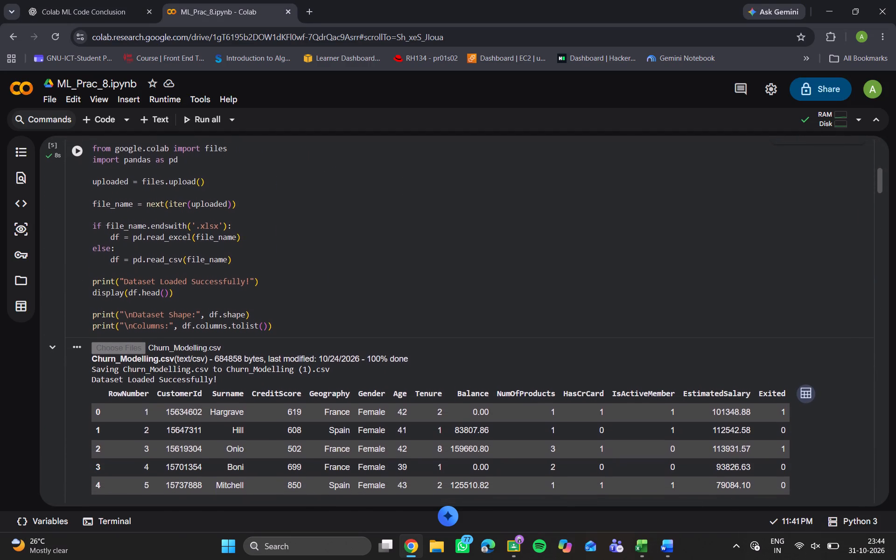
{"action": "scroll", "coordinate": [235, 362], "scroll_direction": "left", "scroll_amount": 1}
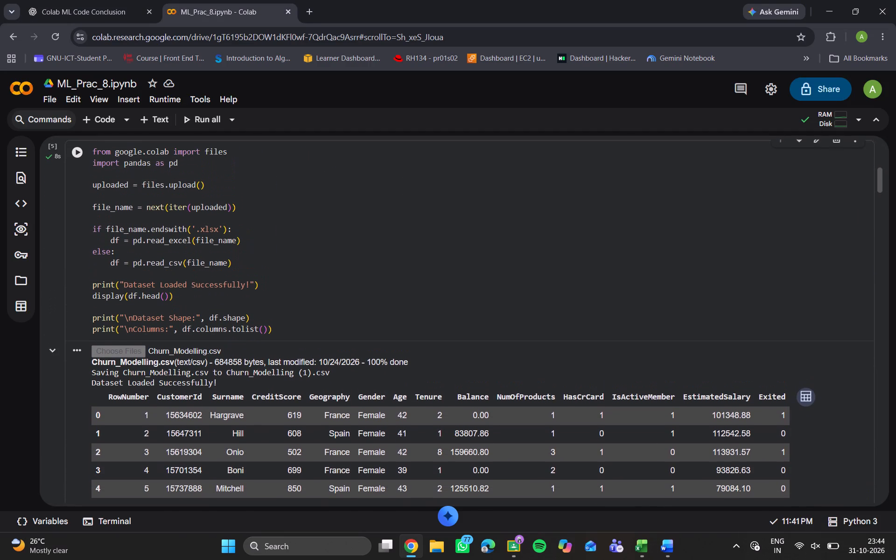
{"action": "scroll", "coordinate": [235, 362], "scroll_direction": "left", "scroll_amount": 1}
{"action": "left_click", "coordinate": [182, 307]}
{"action": "key", "text": "ctrl+a"}
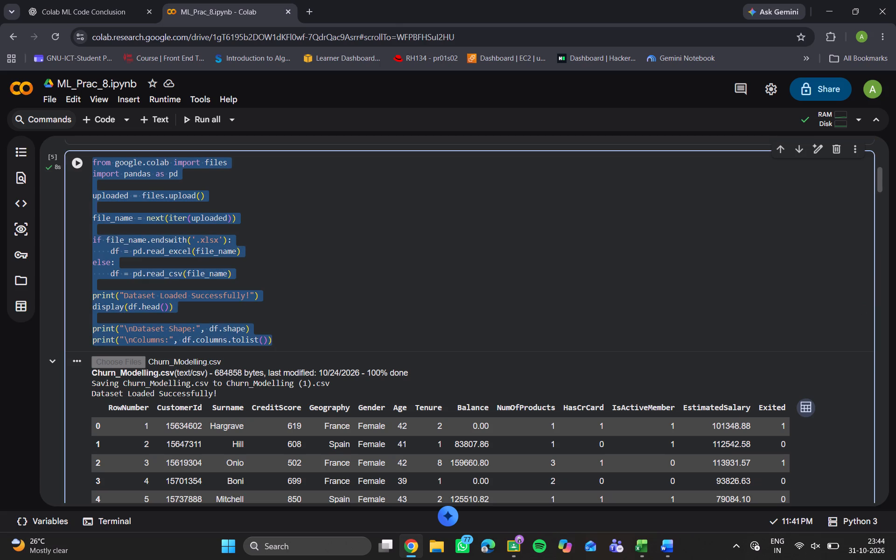
{"action": "key", "text": "ctrl+c"}
In the Word report, add a "Code :" label under the Cell 2 heading, paste the copied code below it and indent the code one level.
{"action": "key", "text": "alt+Tab"}
{"action": "key", "text": "Return"}
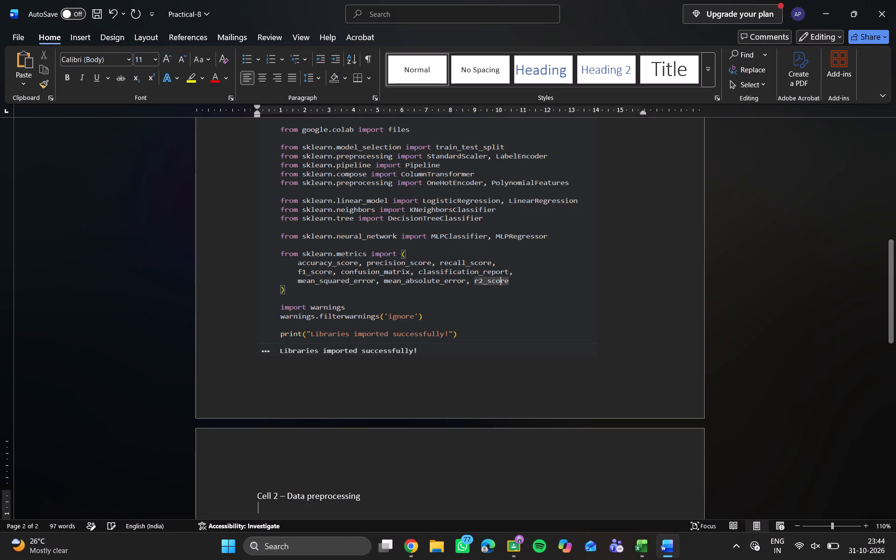
{"action": "type", "text": "code :"}
{"action": "key", "text": "space"}
{"action": "key", "text": "Return"}
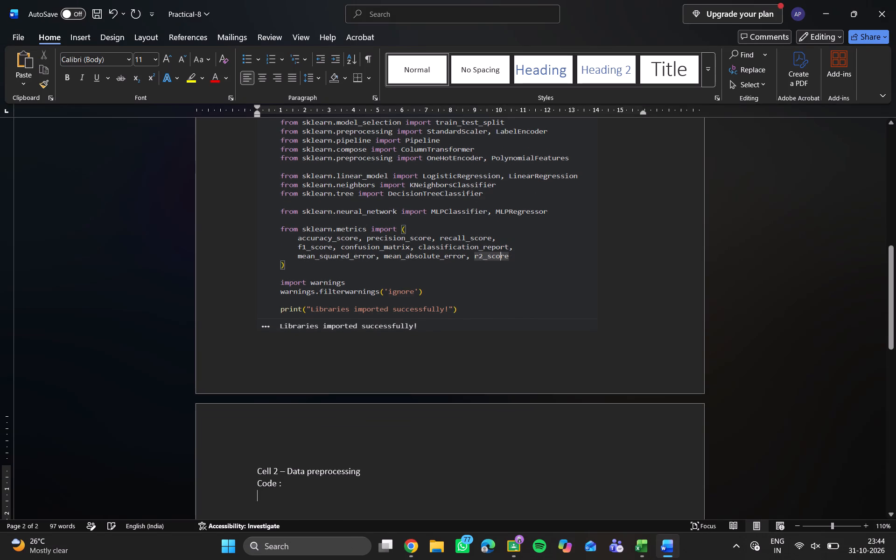
{"action": "key", "text": "ctrl+v"}
{"action": "left_click_drag", "start_coordinate": [434, 478], "coordinate": [425, 474]}
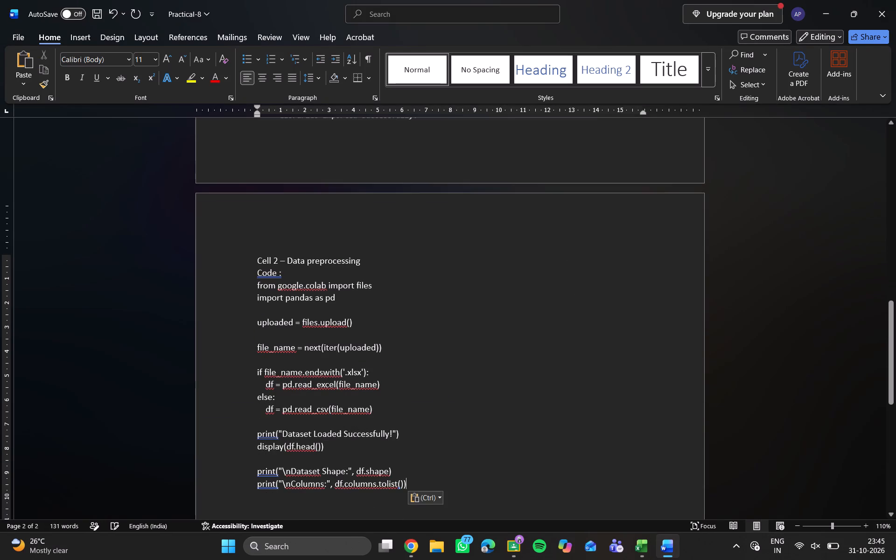
{"action": "left_click_drag", "start_coordinate": [425, 474], "coordinate": [251, 286]}
{"action": "key", "text": "Tab"}
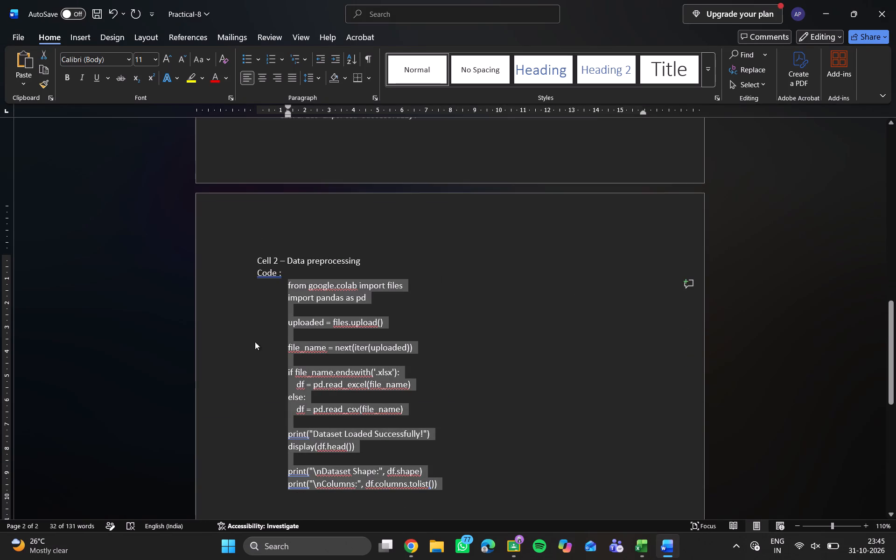
{"action": "key", "text": "Right"}
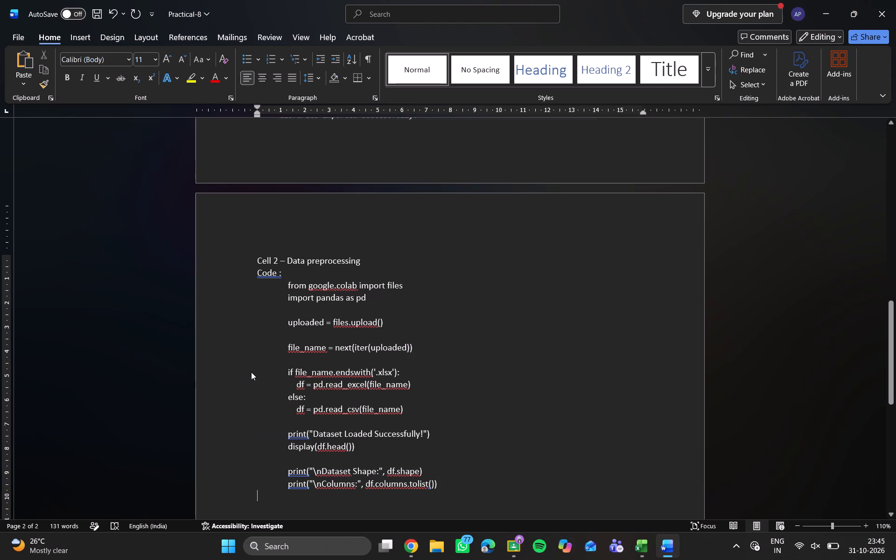
Add an "output :" label below the Cell 2 code, leaving a blank line between them.
{"action": "key", "text": "o"}
{"action": "key", "text": "BackSpace"}
{"action": "key", "text": "Return"}
{"action": "type", "text": "output :"}
{"action": "key", "text": "space"}
Capture a screenshot of the notebook's dataset-upload output, from the Churn_Modelling.csv file line through the Columns list.
{"action": "key", "text": "alt+Tab"}
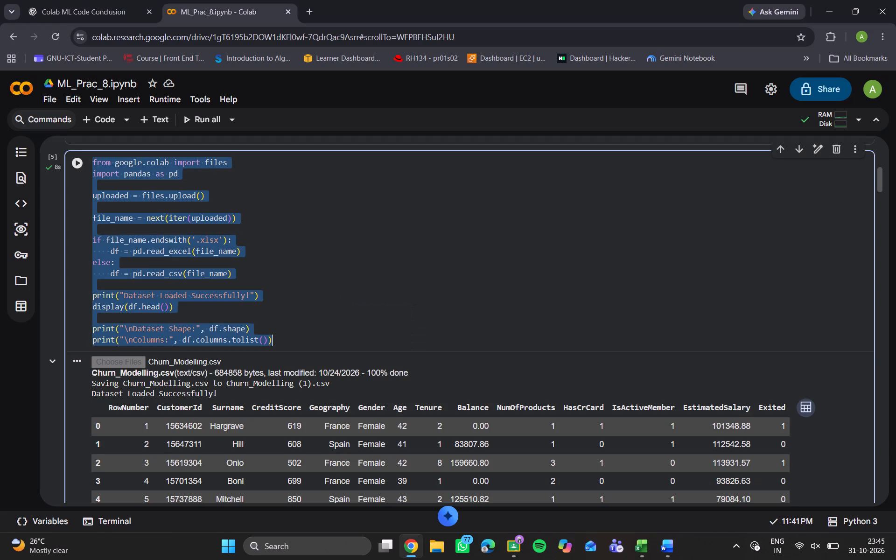
{"action": "scroll", "coordinate": [251, 372], "scroll_direction": "down", "scroll_amount": 3}
{"action": "scroll", "coordinate": [251, 372], "scroll_direction": "up", "scroll_amount": 1}
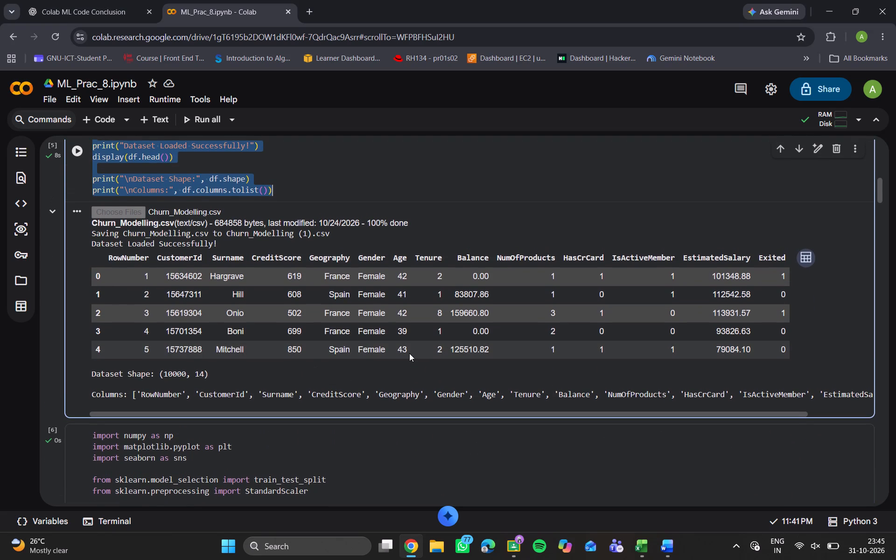
{"action": "scroll", "coordinate": [409, 353], "scroll_direction": "up", "scroll_amount": 1}
{"action": "key", "text": "shift+super+s"}
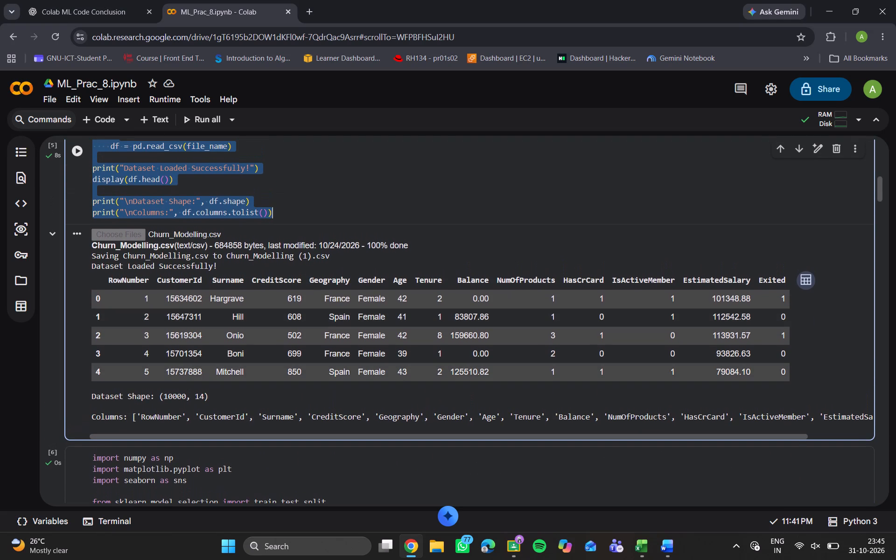
{"action": "left_click_drag", "start_coordinate": [87, 224], "coordinate": [701, 384]}
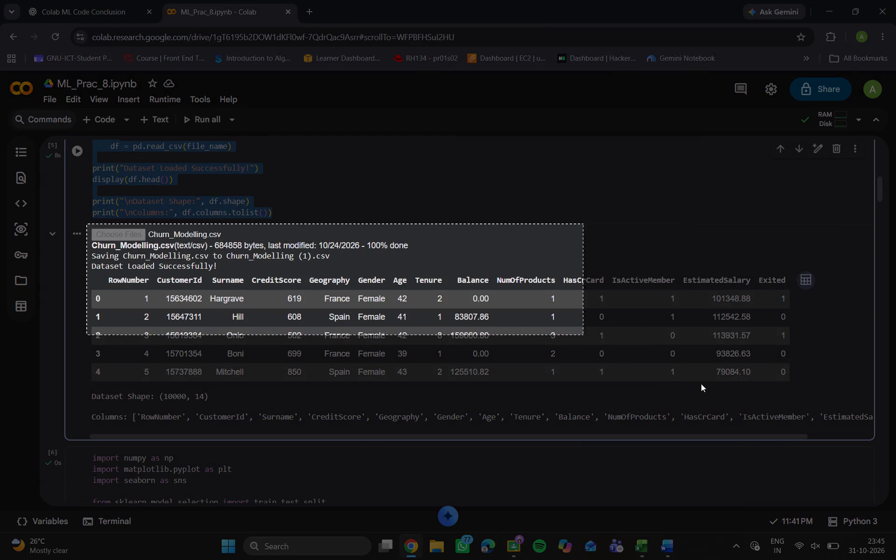
{"action": "left_click_drag", "start_coordinate": [701, 384], "coordinate": [877, 434]}
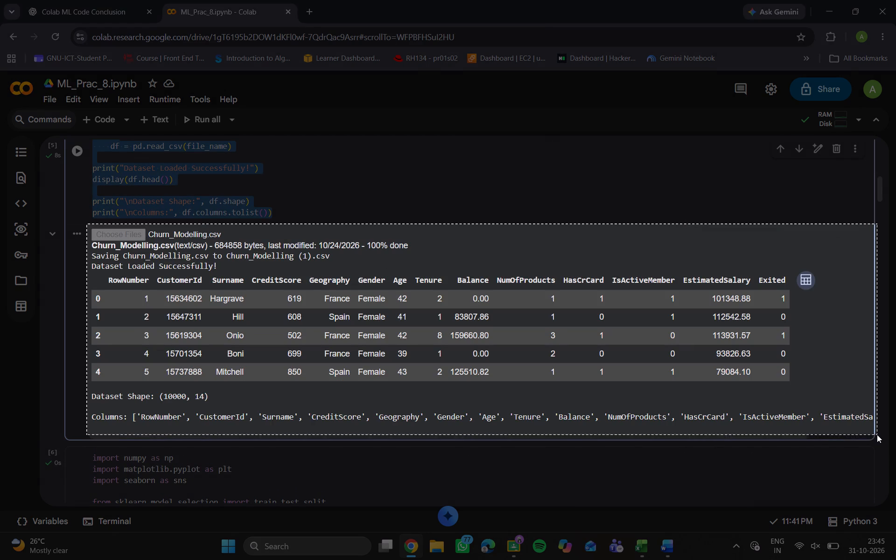
{"action": "left_click_drag", "start_coordinate": [877, 434], "coordinate": [877, 430]}
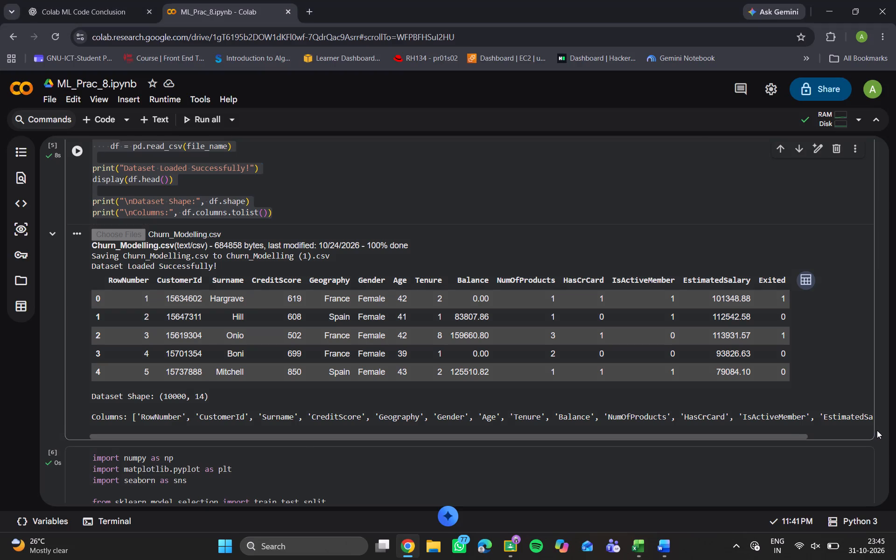
Paste the output screenshot under the "output :" label in the Word report and start a new line after it.
{"action": "key", "text": "alt+Tab"}
{"action": "key", "text": "Return"}
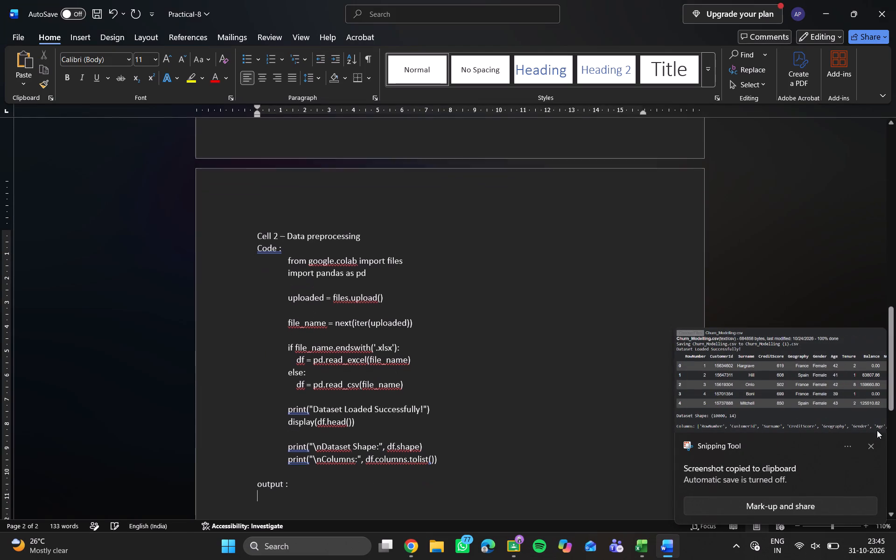
{"action": "key", "text": "ctrl+v"}
{"action": "key", "text": "Return"}
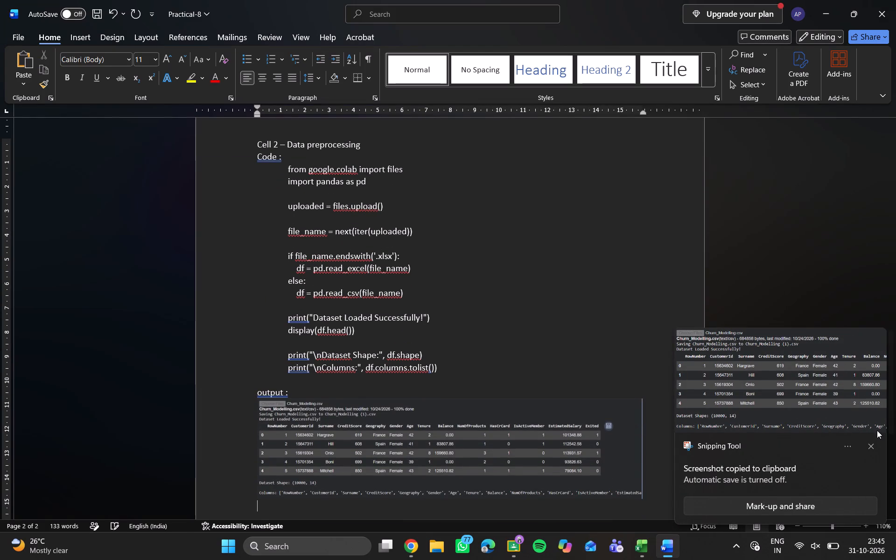
{"action": "key", "text": "super+5"}
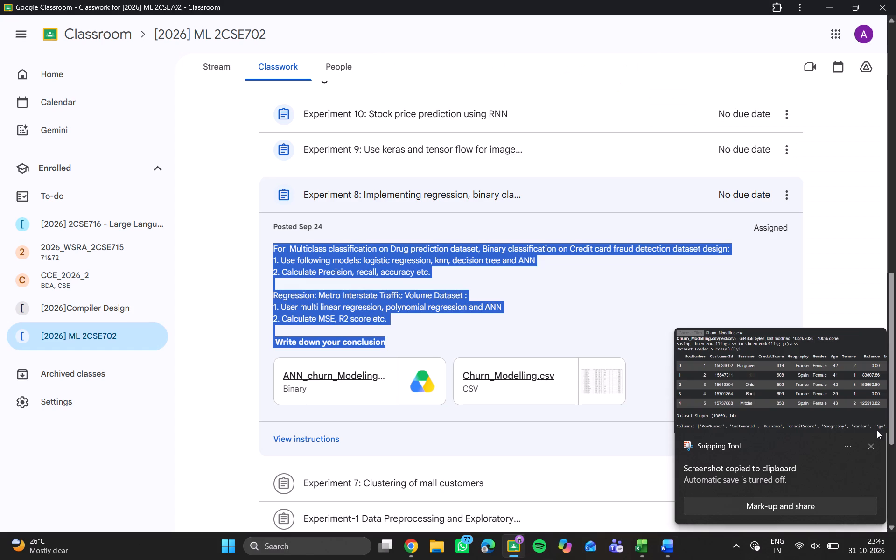
{"action": "key", "text": "super+1"}
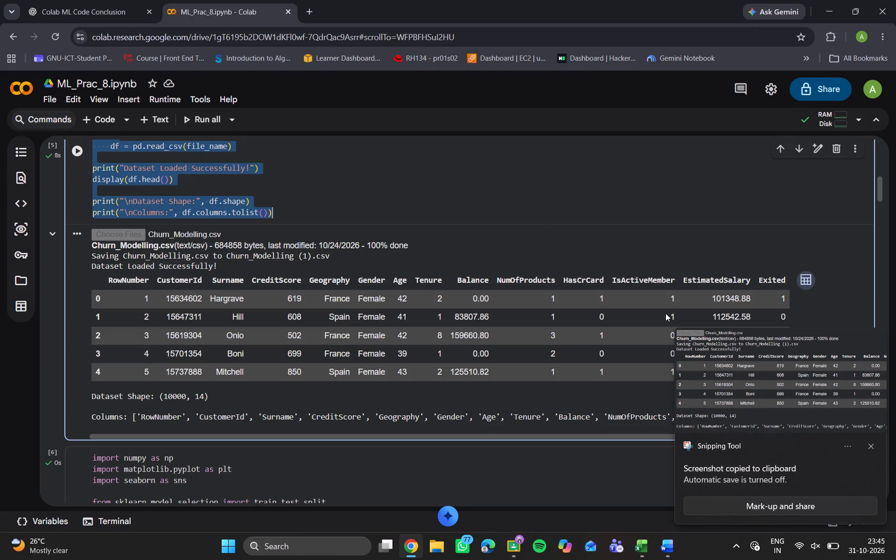
{"action": "left_click_drag", "start_coordinate": [251, 19], "coordinate": [240, 95]}
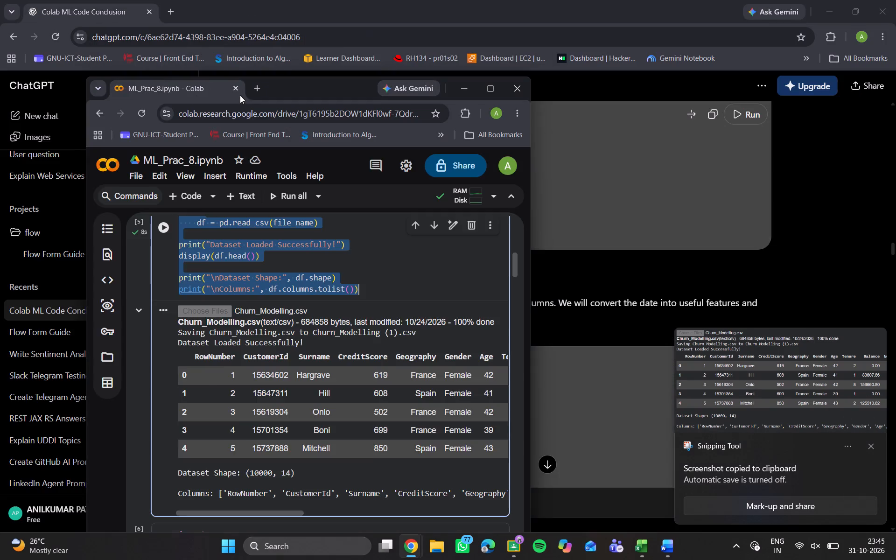
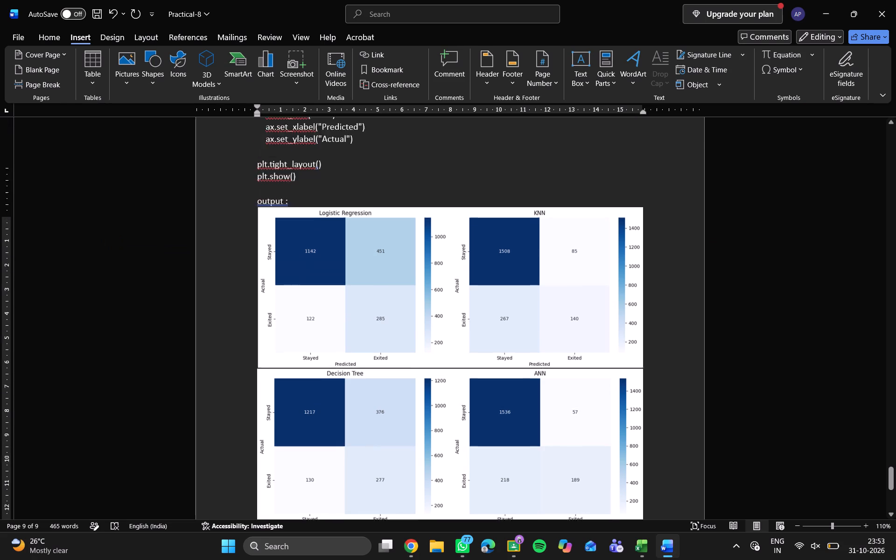
{"action": "scroll", "coordinate": [459, 411], "scroll_direction": "up", "scroll_amount": 3}
{"action": "key", "text": "alt+Tab"}
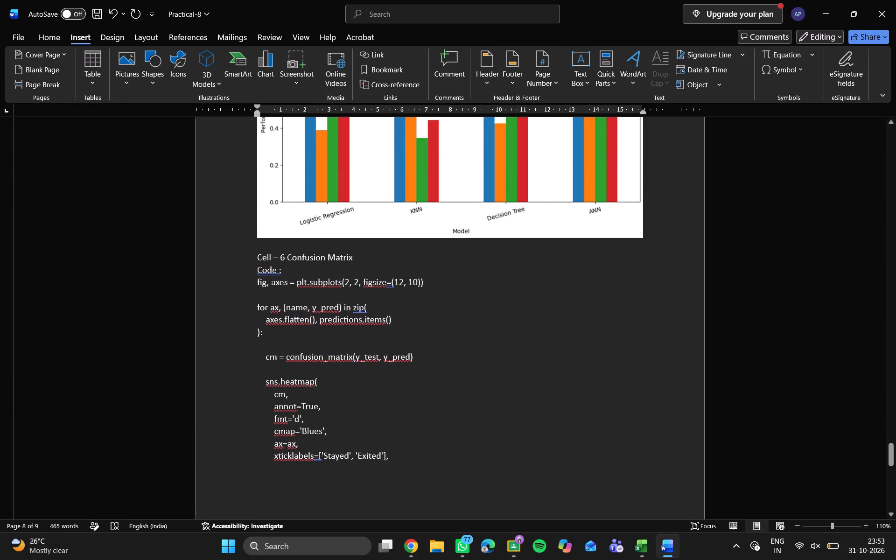
{"action": "key", "text": "alt+Tab"}
{"action": "key", "text": "Right"}
{"action": "key", "text": "Return"}
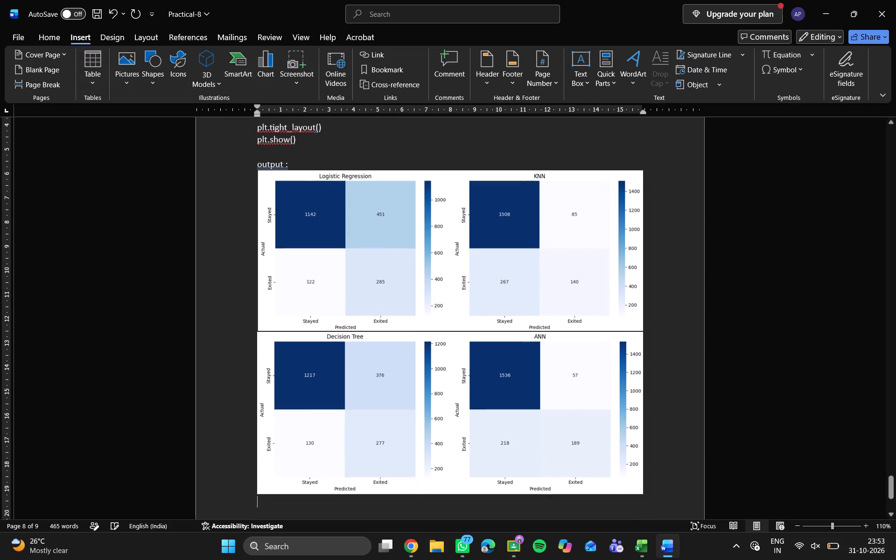
{"action": "key", "text": "Return"}
{"action": "type", "text": "cell -"}
{"action": "key", "text": "space"}
{"action": "type", "text": "7"}
{"action": "key", "text": "space"}
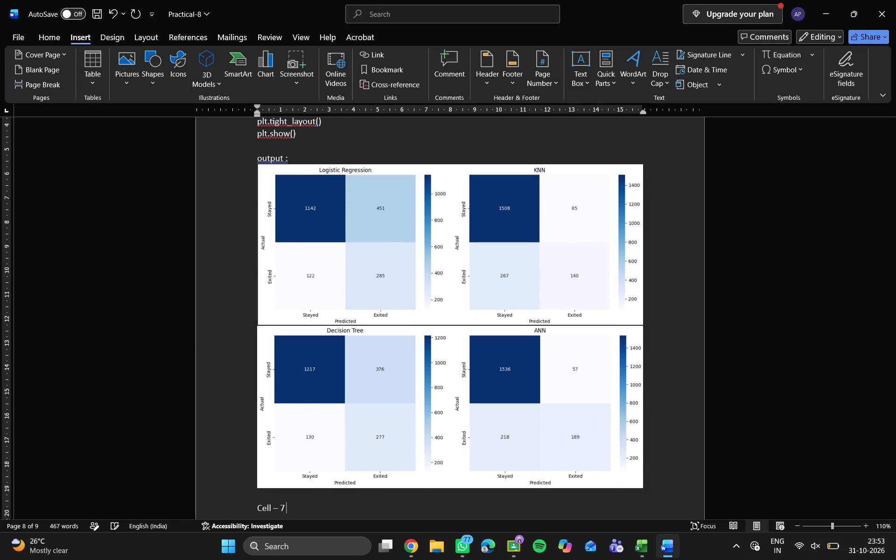
{"action": "key", "text": "ctrl+v"}
{"action": "key", "text": "Return"}
Copy the whole best_model code cell from the ML_Prac_8 notebook into the report under a "Code :" label below the Cell – 7 heading.
{"action": "key", "text": "alt+Tab"}
{"action": "left_click", "coordinate": [414, 353]}
{"action": "key", "text": "ctrl+a"}
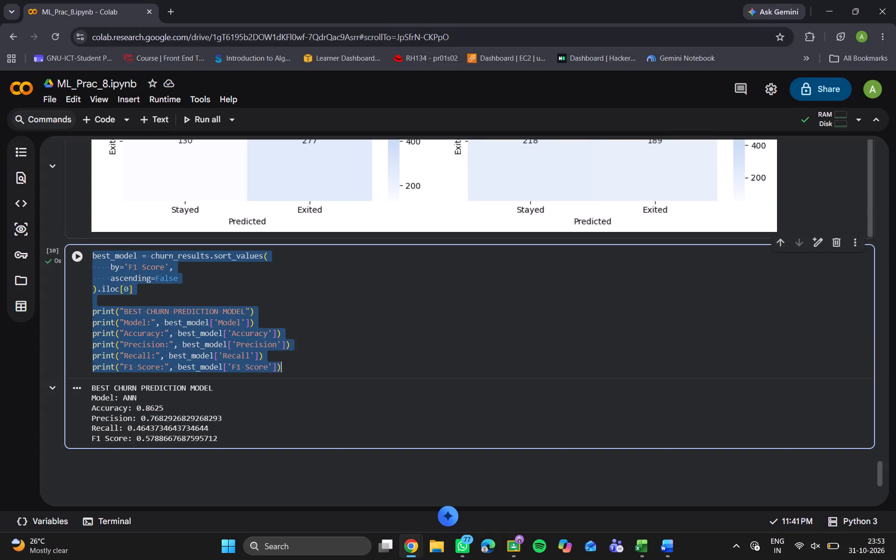
{"action": "key", "text": "ctrl+c"}
{"action": "key", "text": "alt+Tab"}
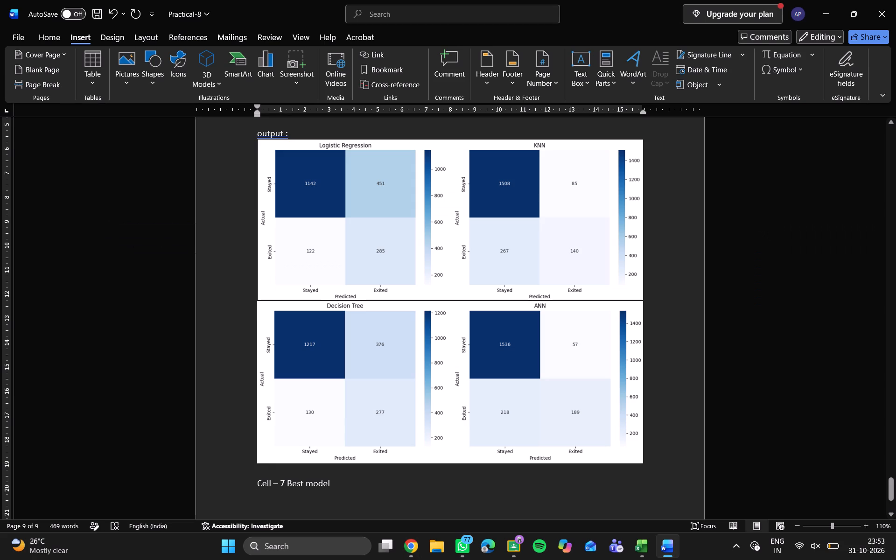
{"action": "type", "text": "code :"}
{"action": "key", "text": "space"}
{"action": "key", "text": "Return"}
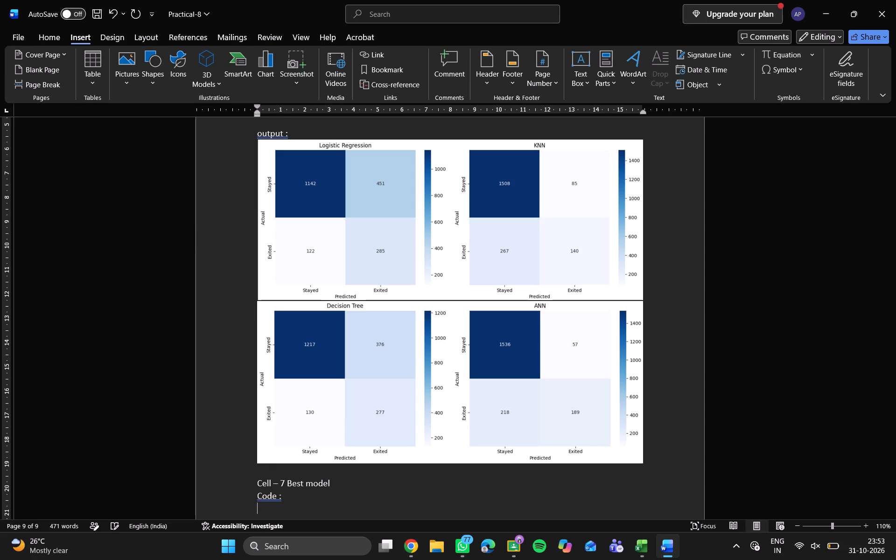
{"action": "key", "text": "ctrl+v"}
Capture a screenshot of the notebook's BEST CHURN PREDICTION MODEL output and paste it into the report under an "output :" label after the code.
{"action": "key", "text": "alt+Tab"}
{"action": "left_click", "coordinate": [204, 411]}
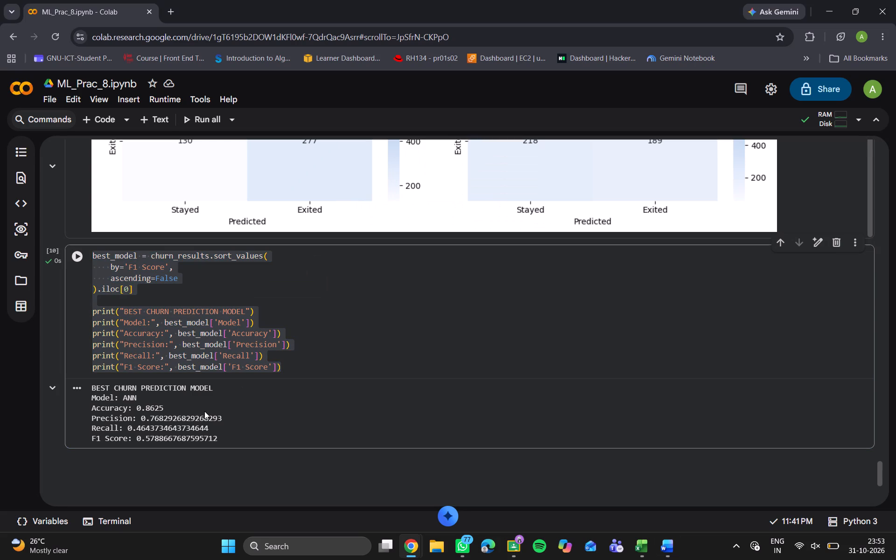
{"action": "key", "text": "shift+super+s"}
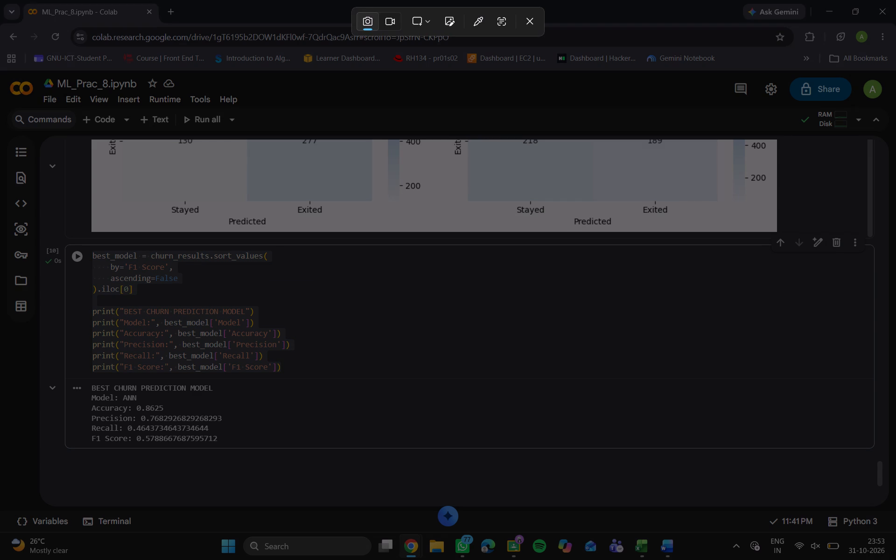
{"action": "left_click_drag", "start_coordinate": [88, 380], "coordinate": [240, 445]}
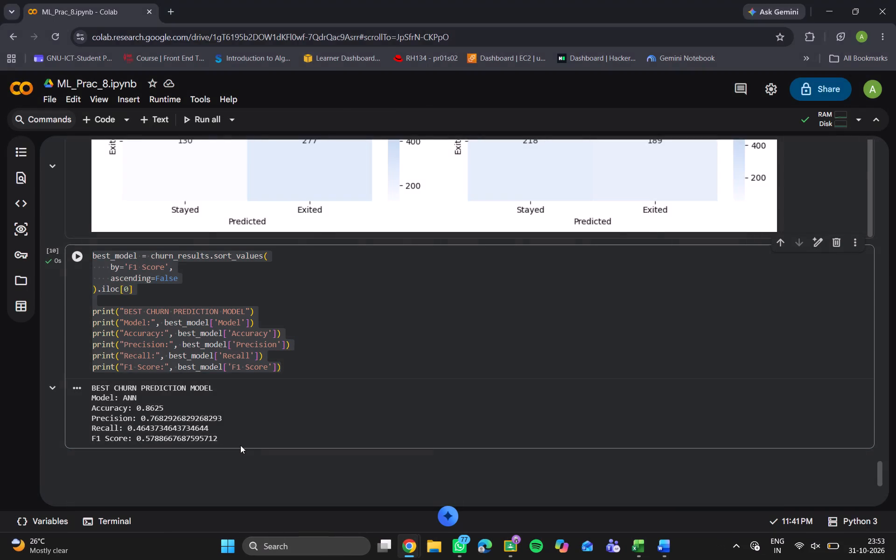
{"action": "key", "text": "alt+Tab"}
{"action": "type", "text": "output :"}
{"action": "key", "text": "space"}
{"action": "key", "text": "Return"}
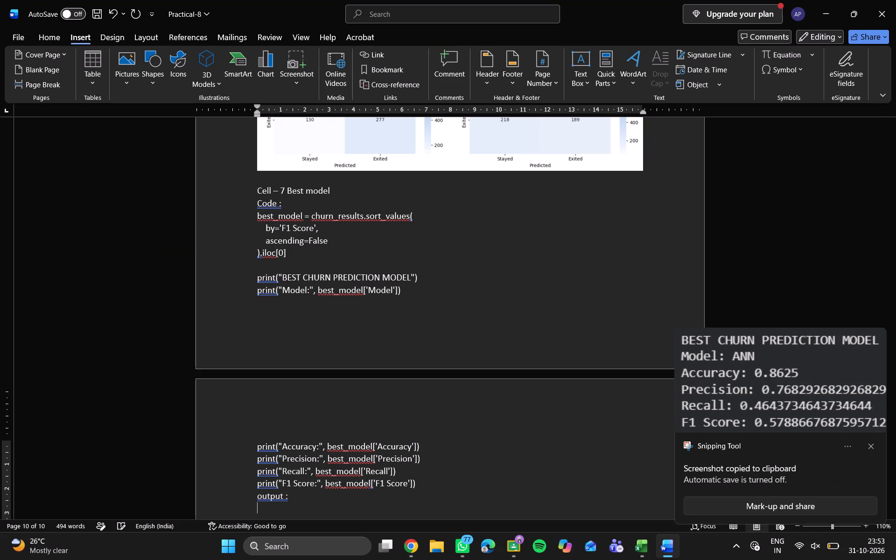
{"action": "key", "text": "ctrl+v"}
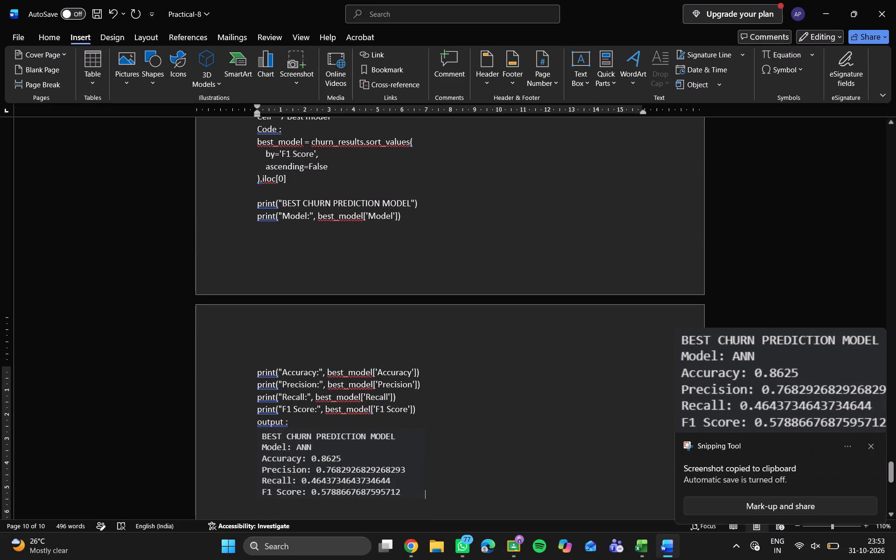
Indent the entire Cell – 7 code block by one tab stop, from the best_model line to the F1 Score print line.
{"action": "left_click_drag", "start_coordinate": [428, 407], "coordinate": [254, 183]}
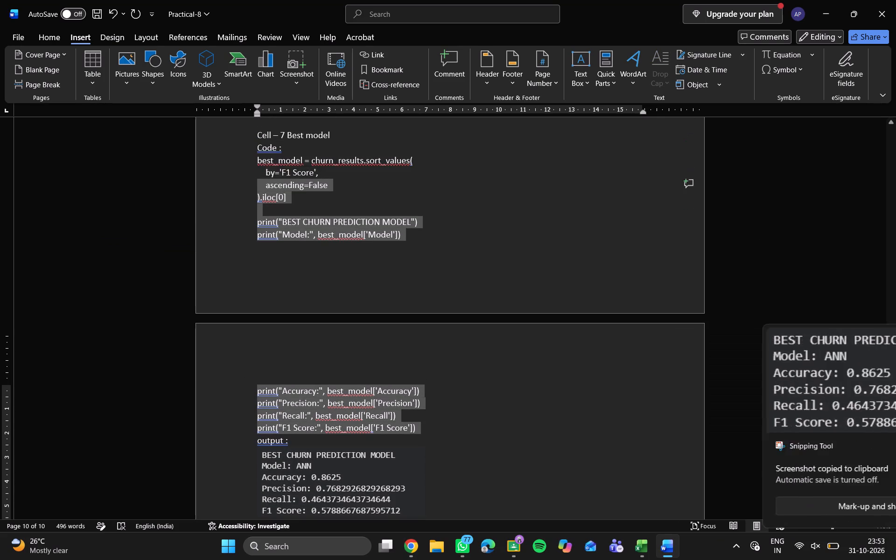
{"action": "left_click_drag", "start_coordinate": [254, 183], "coordinate": [252, 165]}
{"action": "key", "text": "Tab"}
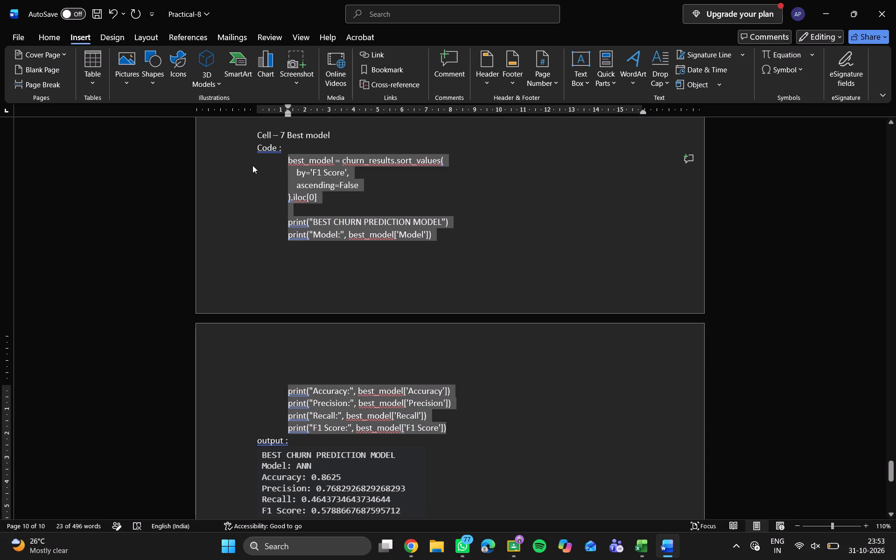
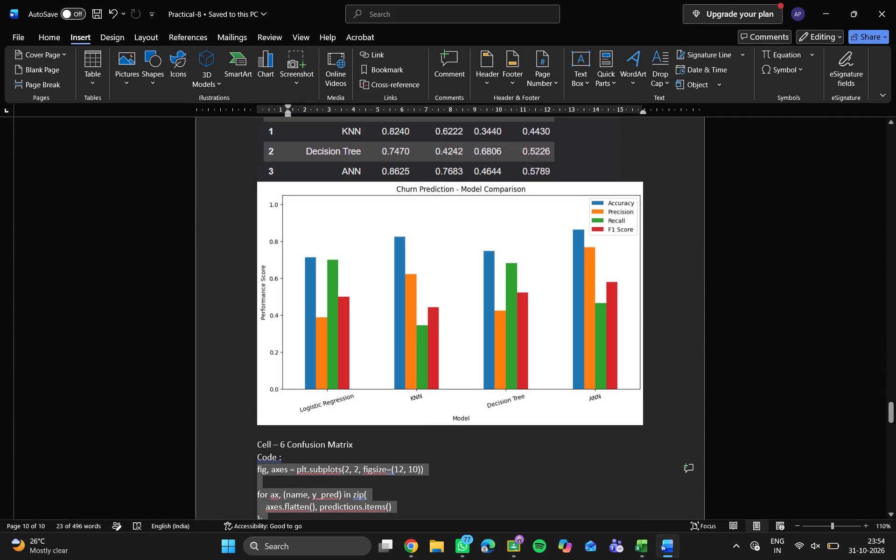
Indent the selected Cell – 6 Confusion Matrix code block, starting at the fig, axes line, by one tab stop.
{"action": "key", "text": "Tab"}
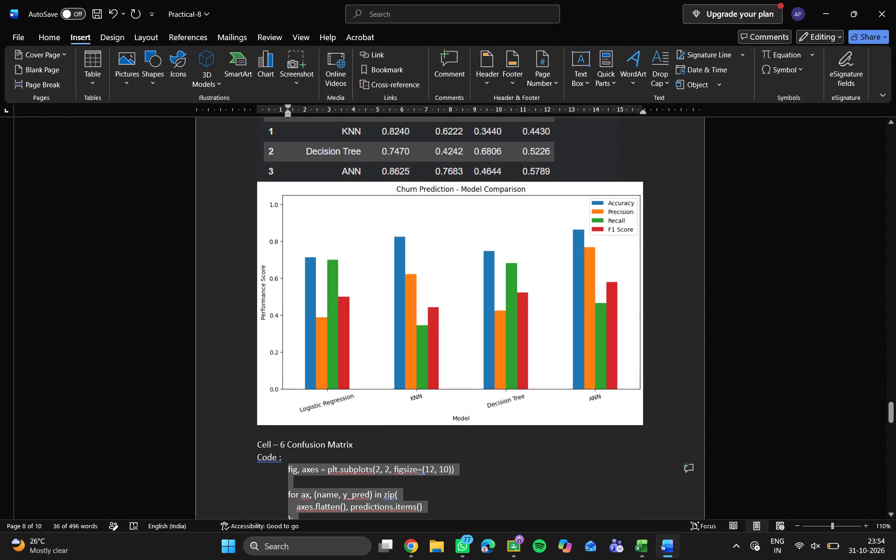
Indent the entire Cell – 5 Compare model performance code by one tab stop, from the churn_results line to plt.show().
{"action": "scroll", "coordinate": [265, 450], "scroll_direction": "up", "scroll_amount": 4}
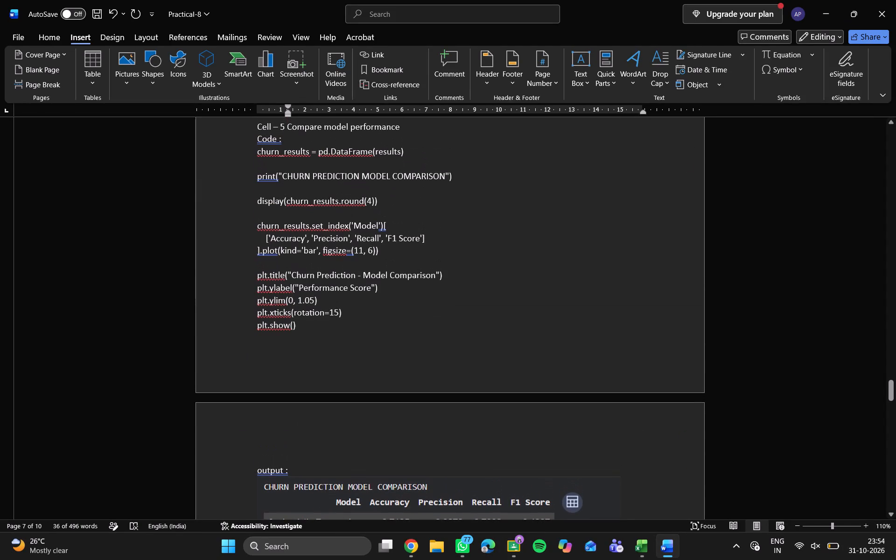
{"action": "left_click", "coordinate": [309, 329]}
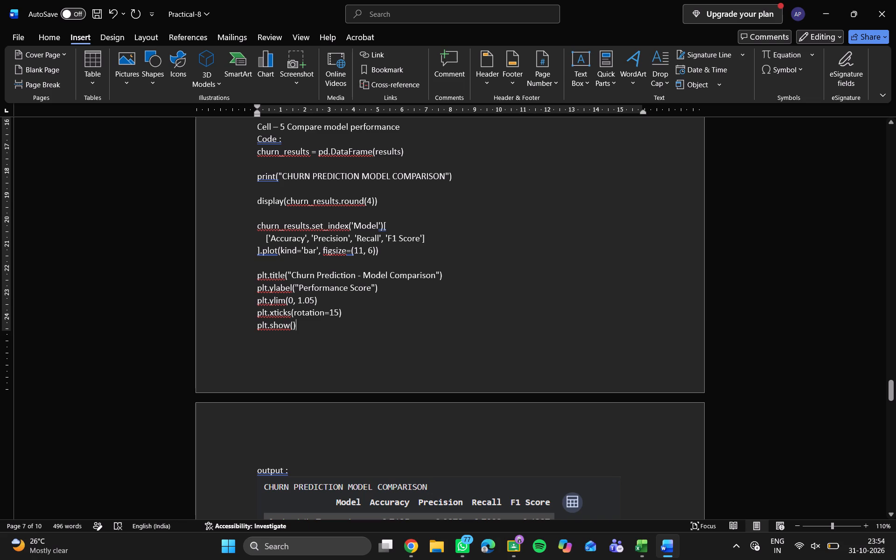
{"action": "left_click_drag", "start_coordinate": [313, 333], "coordinate": [216, 559]}
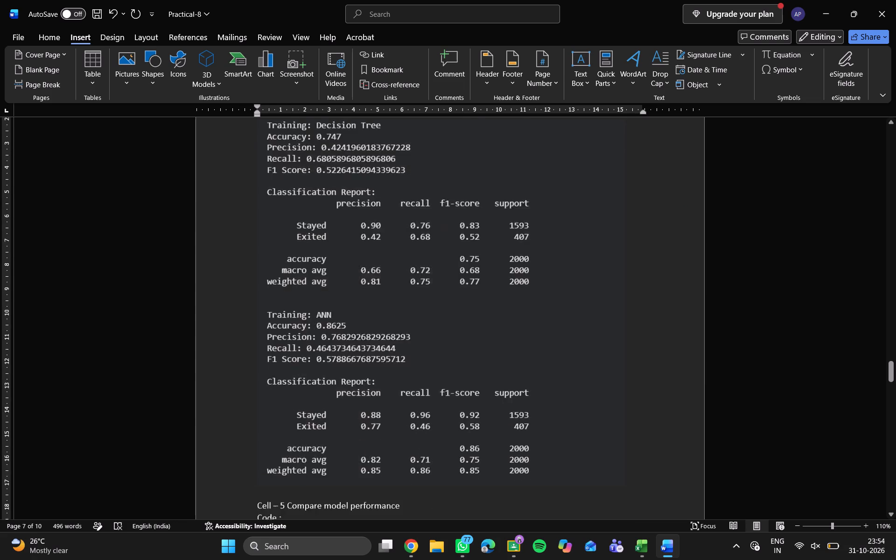
{"action": "left_click_drag", "start_coordinate": [216, 559], "coordinate": [249, 276]}
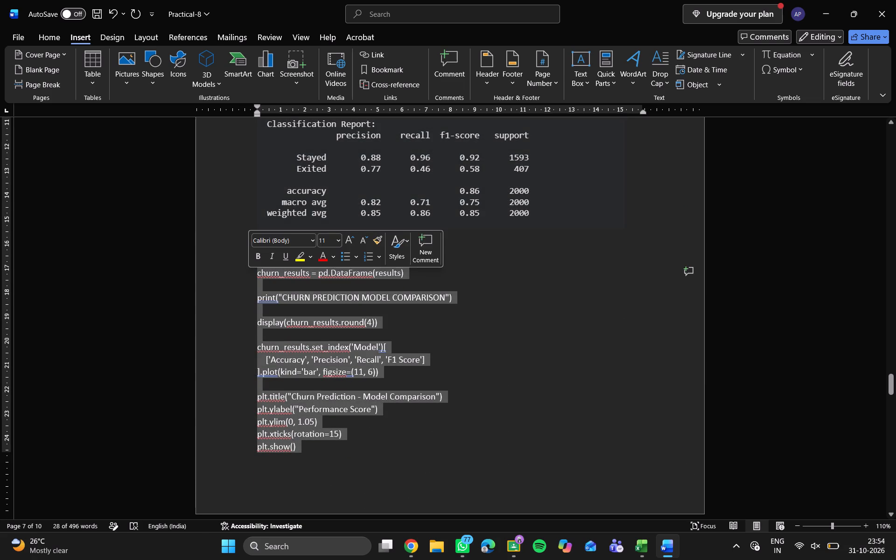
{"action": "key", "text": "Tab"}
Review the earlier cells of the report back to the title page, checking code indentation and output placement.
{"action": "scroll", "coordinate": [249, 276], "scroll_direction": "up", "scroll_amount": 4}
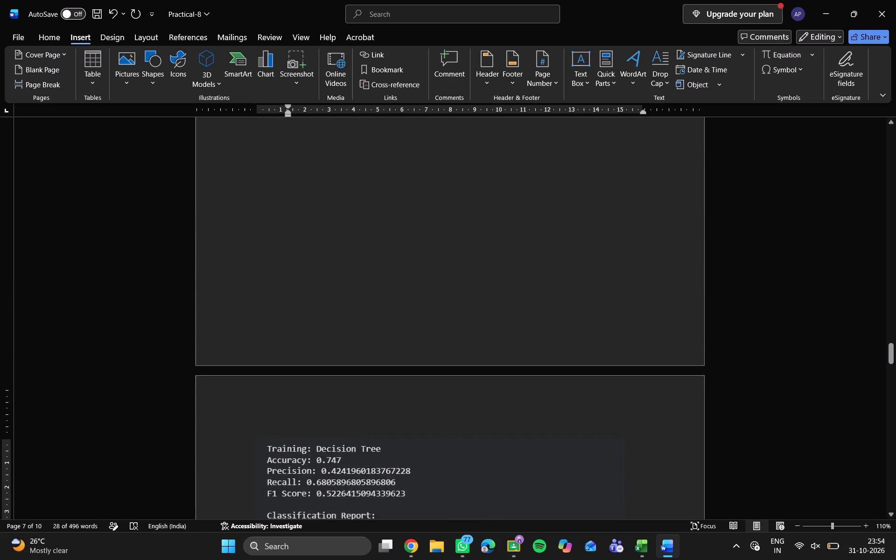
{"action": "scroll", "coordinate": [249, 276], "scroll_direction": "up", "scroll_amount": 6}
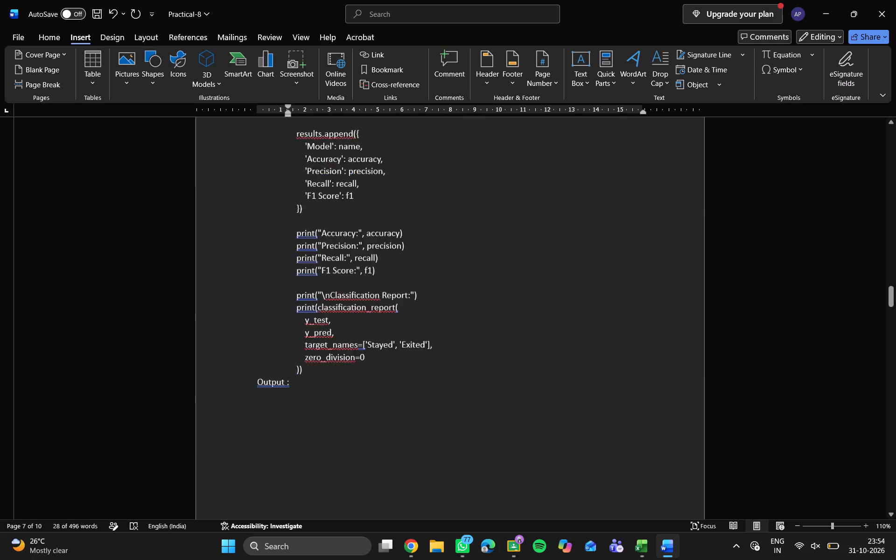
{"action": "scroll", "coordinate": [265, 348], "scroll_direction": "up", "scroll_amount": 4}
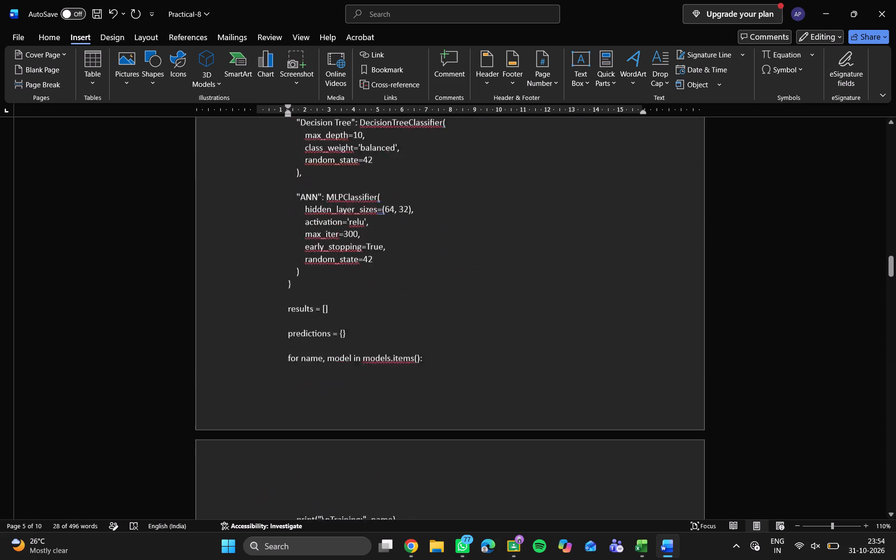
{"action": "scroll", "coordinate": [265, 348], "scroll_direction": "up", "scroll_amount": 2}
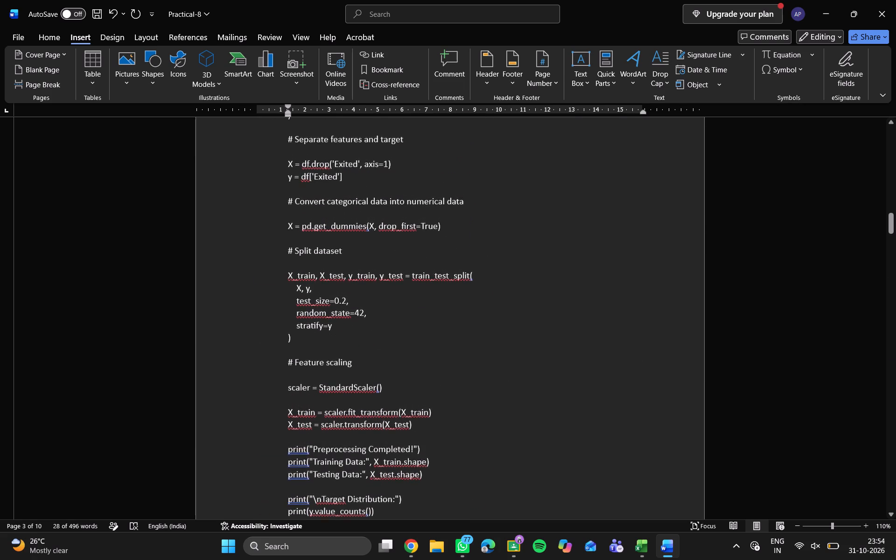
{"action": "scroll", "coordinate": [265, 348], "scroll_direction": "up", "scroll_amount": 1}
{"action": "scroll", "coordinate": [265, 348], "scroll_direction": "down", "scroll_amount": 2}
{"action": "scroll", "coordinate": [265, 348], "scroll_direction": "up", "scroll_amount": 1}
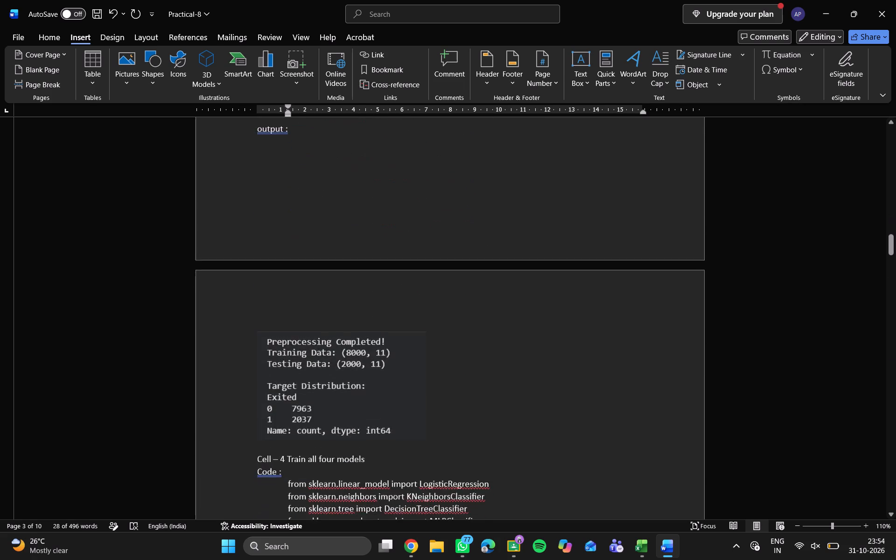
{"action": "scroll", "coordinate": [265, 348], "scroll_direction": "up", "scroll_amount": 4}
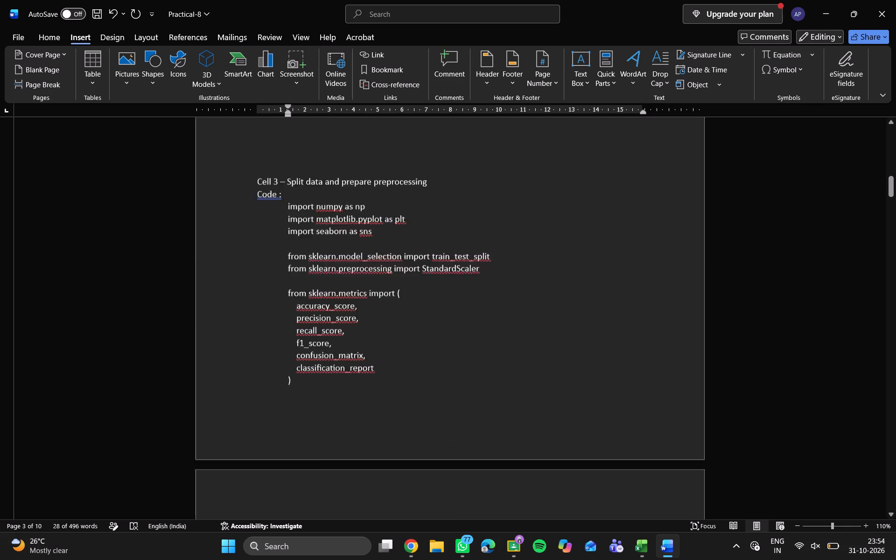
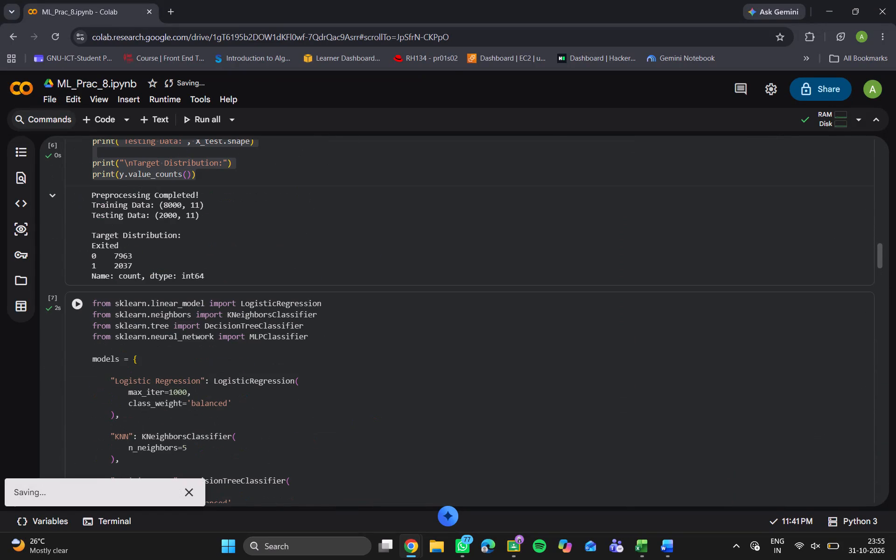
Share the ML_Prac_8 notebook with general access set to Anyone with the link, and copy its sharing link.
{"action": "scroll", "coordinate": [515, 316], "scroll_direction": "up", "scroll_amount": 3}
{"action": "left_click", "coordinate": [835, 90]}
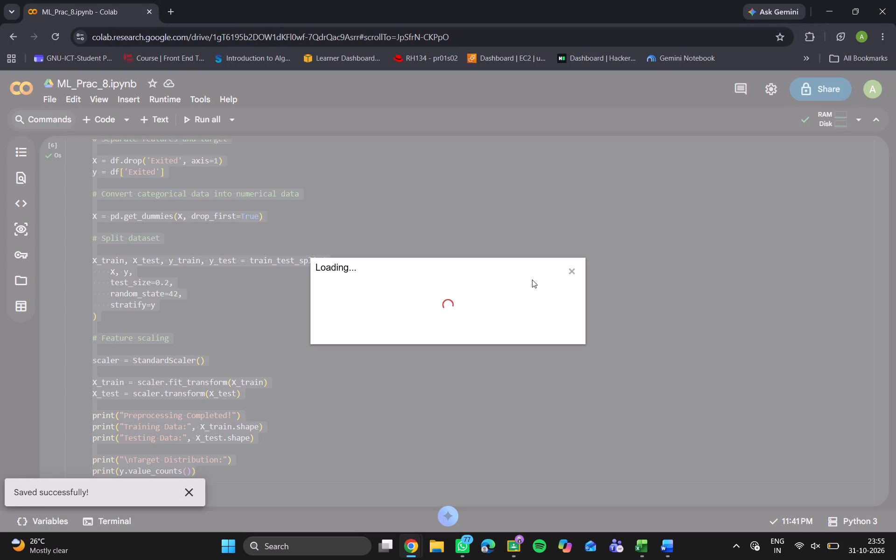
{"action": "left_click", "coordinate": [369, 363]}
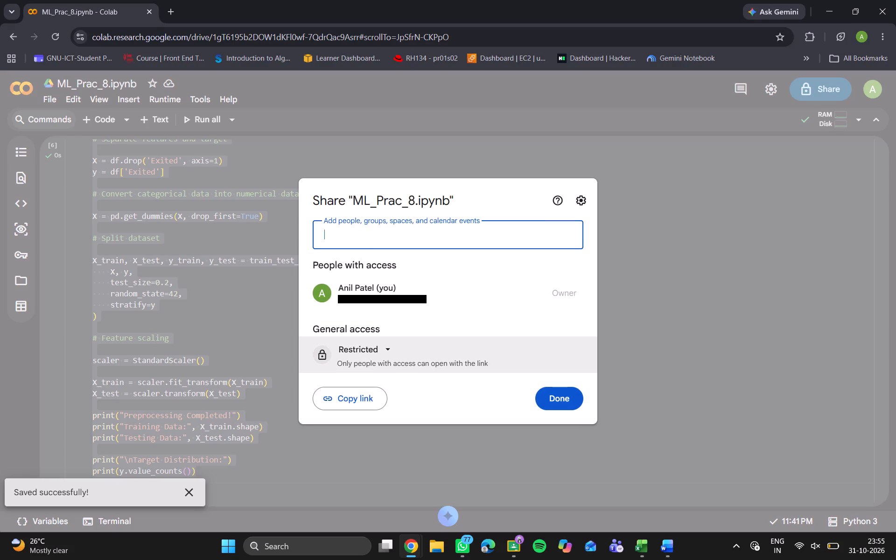
{"action": "left_click", "coordinate": [387, 348]}
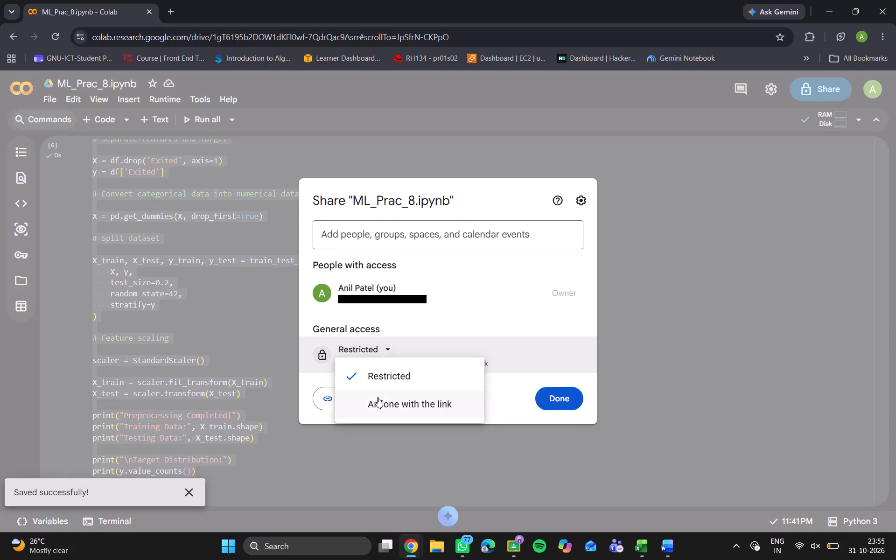
{"action": "left_click", "coordinate": [378, 399]}
{"action": "left_click", "coordinate": [344, 422]}
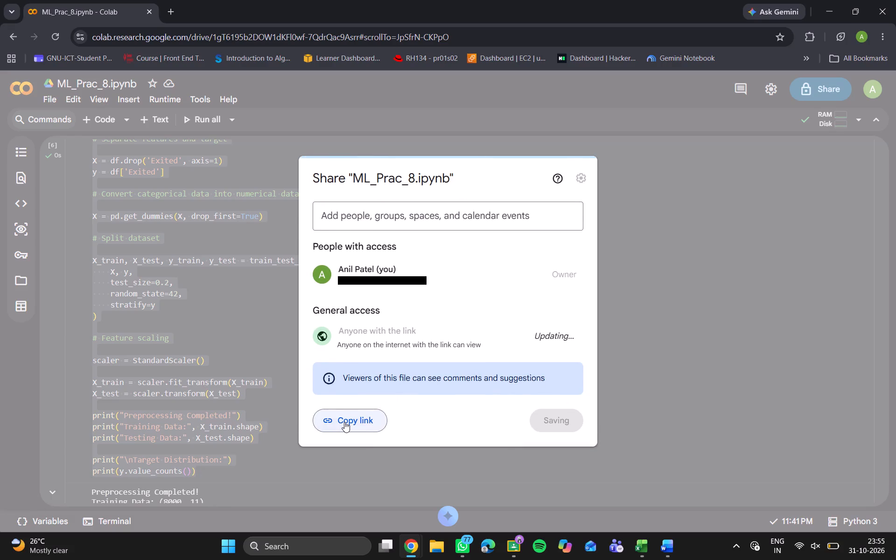
In the Practical-8 Word report, paste the notebook link after the "Link :" label with a blank line below, and save.
{"action": "key", "text": "alt+Tab"}
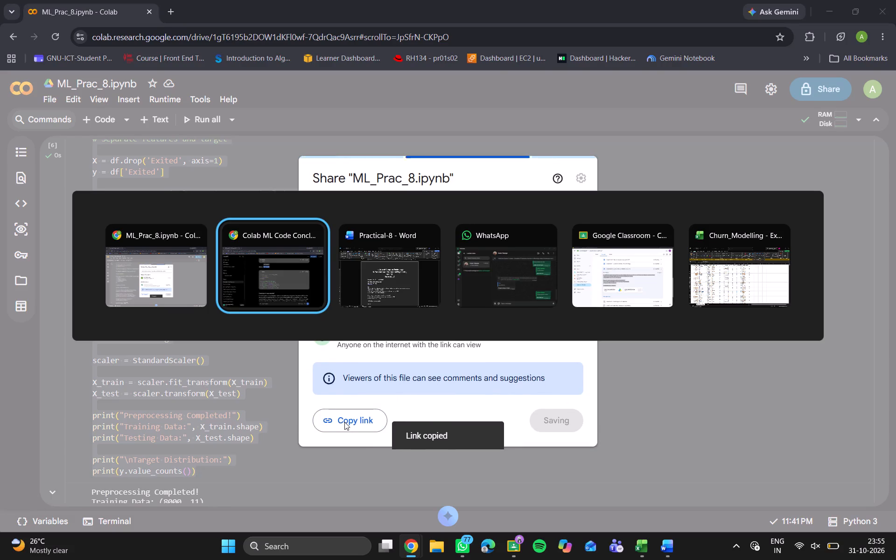
{"action": "key", "text": "alt+Tab"}
{"action": "key", "text": "ctrl+v"}
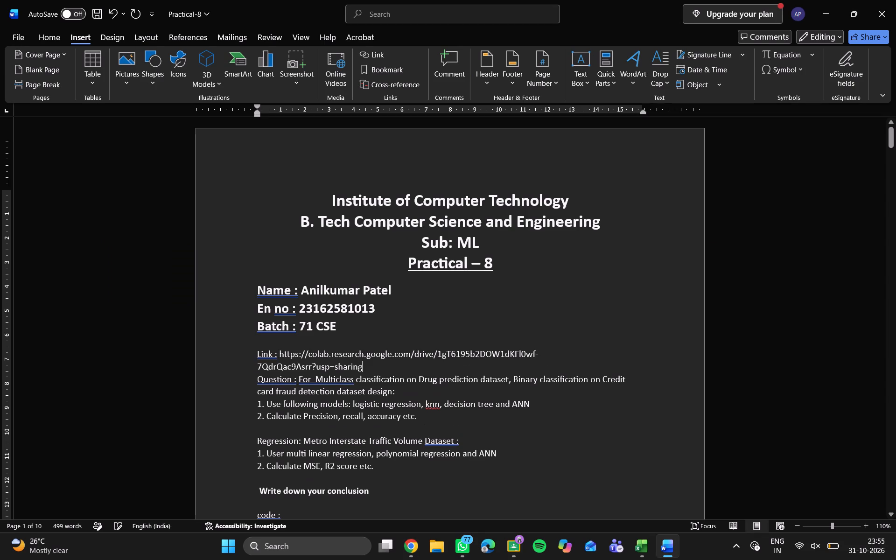
{"action": "key", "text": "Return"}
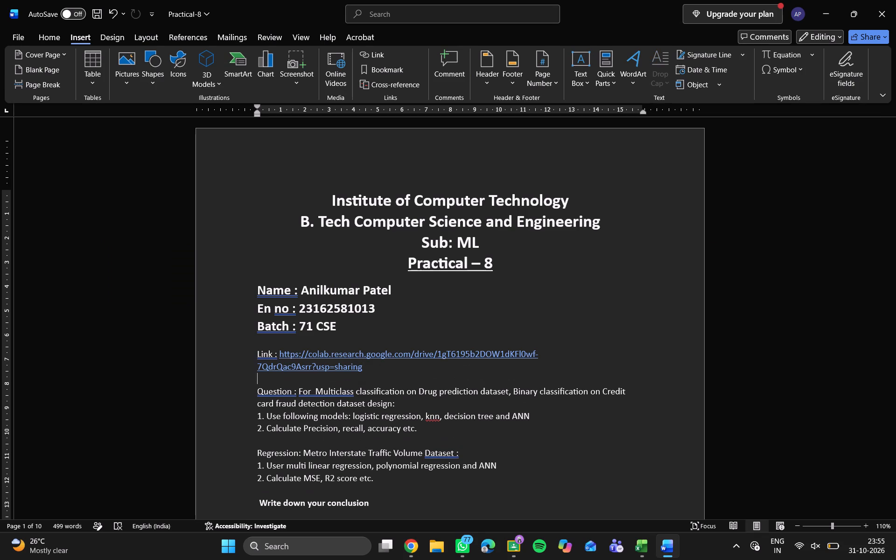
{"action": "key", "text": "ctrl+s"}
Review the title page layout around the link, the Question text and the code label.
{"action": "scroll", "coordinate": [494, 333], "scroll_direction": "down", "scroll_amount": 3}
{"action": "scroll", "coordinate": [494, 333], "scroll_direction": "up", "scroll_amount": 3}
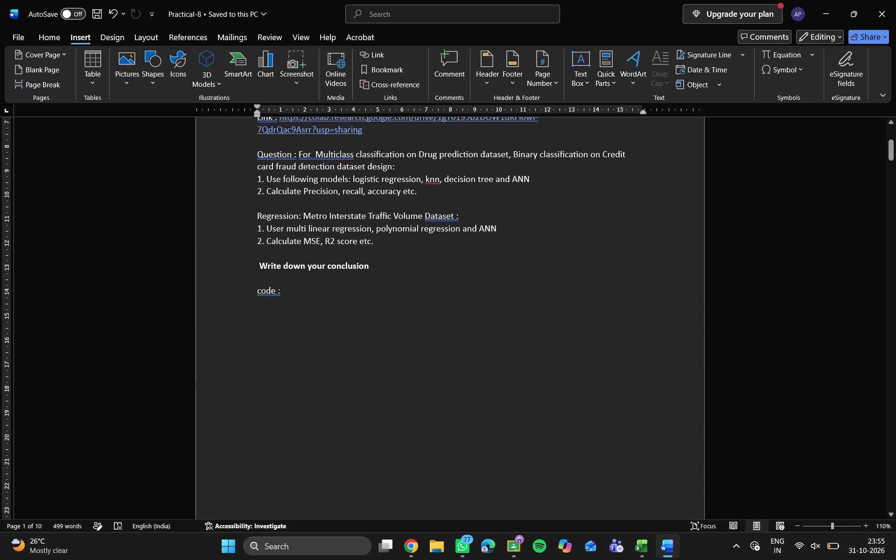
{"action": "left_click", "coordinate": [494, 333]}
{"action": "right_click", "coordinate": [494, 333]}
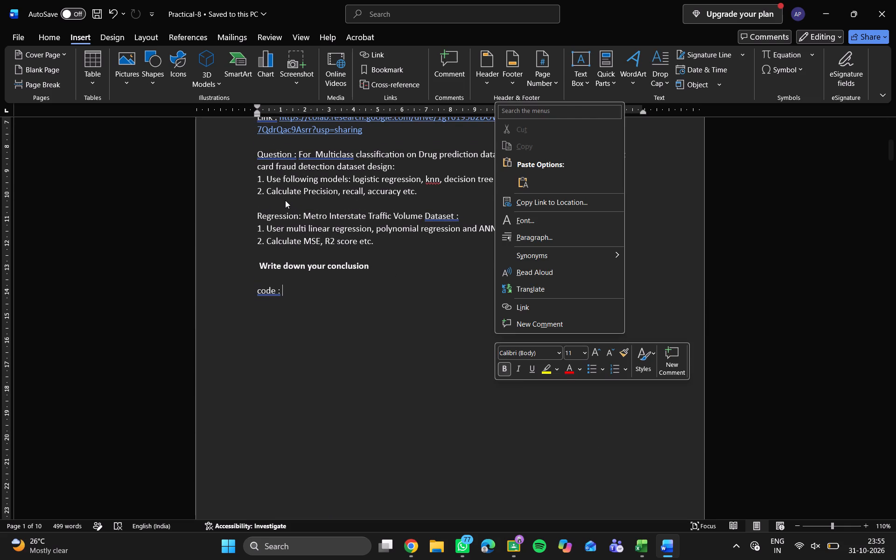
{"action": "left_click", "coordinate": [285, 200]}
{"action": "scroll", "coordinate": [285, 200], "scroll_direction": "up", "scroll_amount": 2}
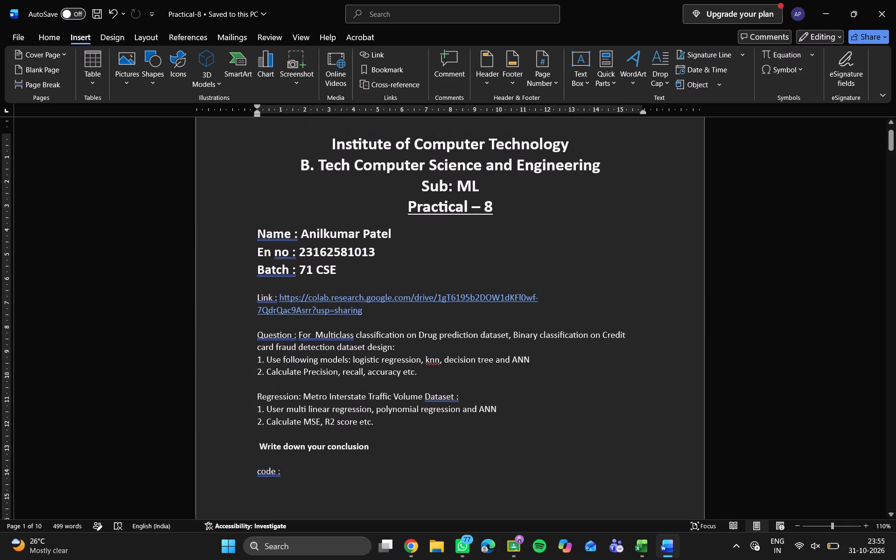
{"action": "scroll", "coordinate": [419, 315], "scroll_direction": "up", "scroll_amount": 1}
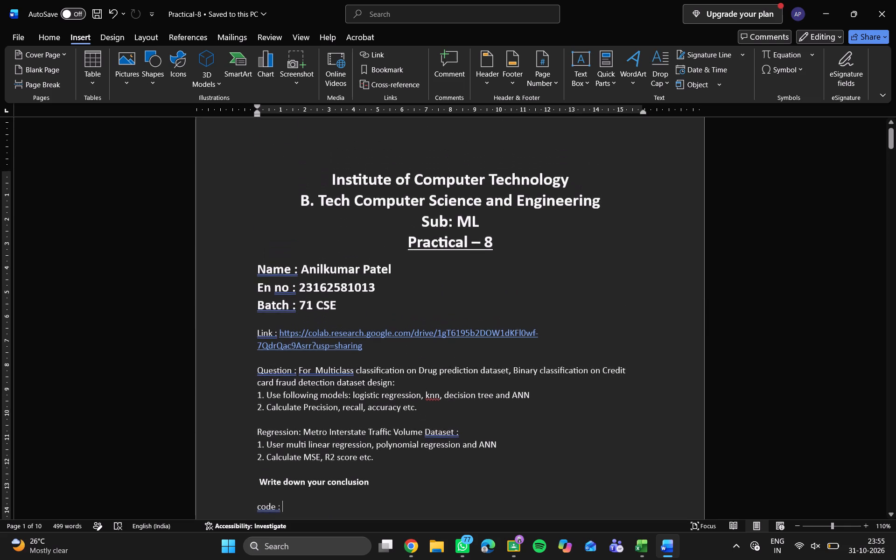
Shrink the Cell 1 output screenshot proportionally to about 12 cm wide.
{"action": "scroll", "coordinate": [419, 315], "scroll_direction": "down", "scroll_amount": 5}
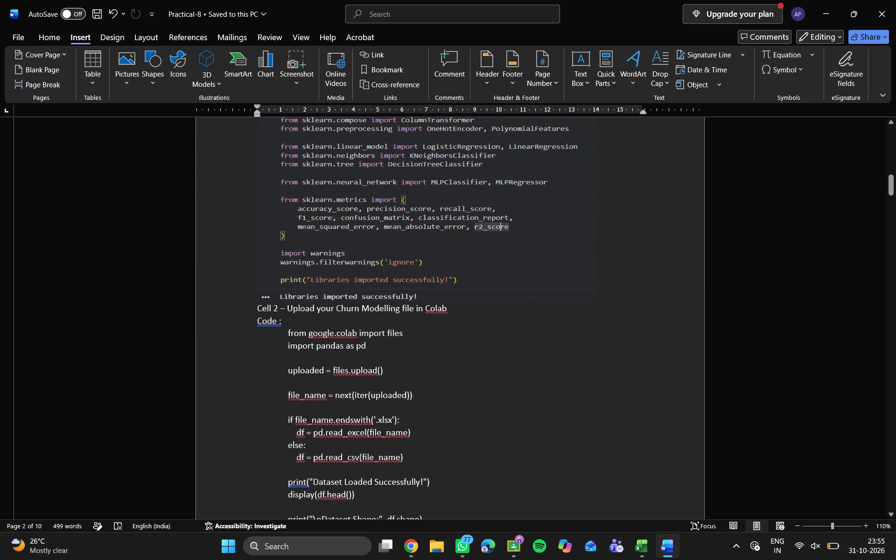
{"action": "left_click", "coordinate": [504, 259]}
{"action": "left_click_drag", "start_coordinate": [598, 304], "coordinate": [512, 229]}
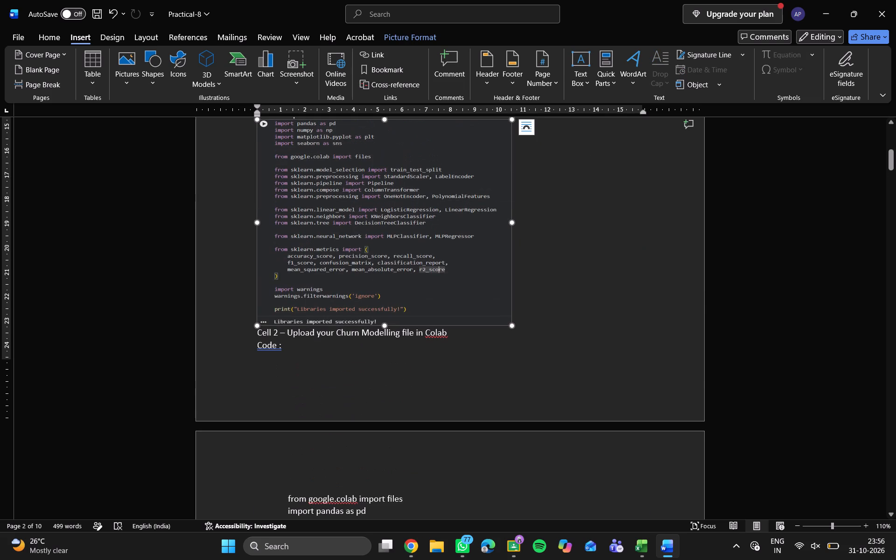
{"action": "left_click_drag", "start_coordinate": [511, 326], "coordinate": [547, 350]}
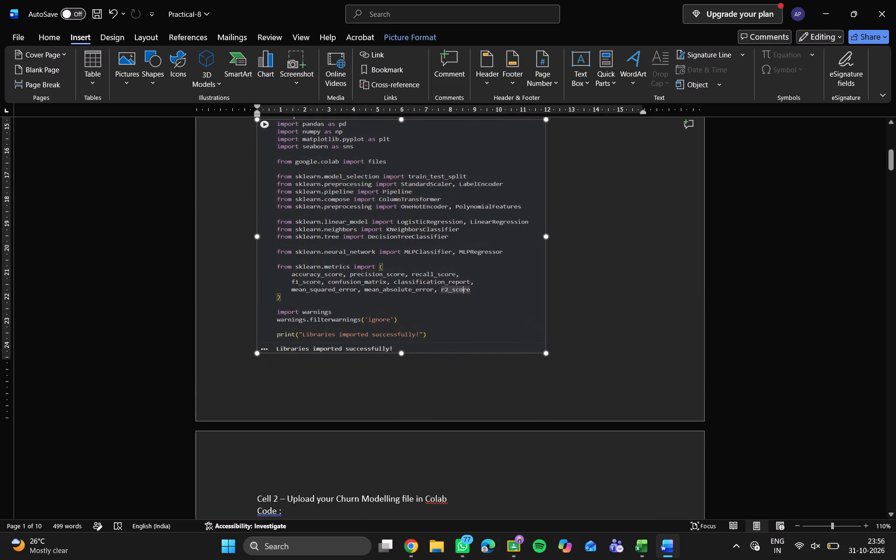
{"action": "left_click_drag", "start_coordinate": [547, 350], "coordinate": [553, 349]}
Add a blank line between the Cell 2 output screenshot and the "Cell 3 – Split data and prepare preprocessing" heading.
{"action": "scroll", "coordinate": [553, 349], "scroll_direction": "down", "scroll_amount": 2}
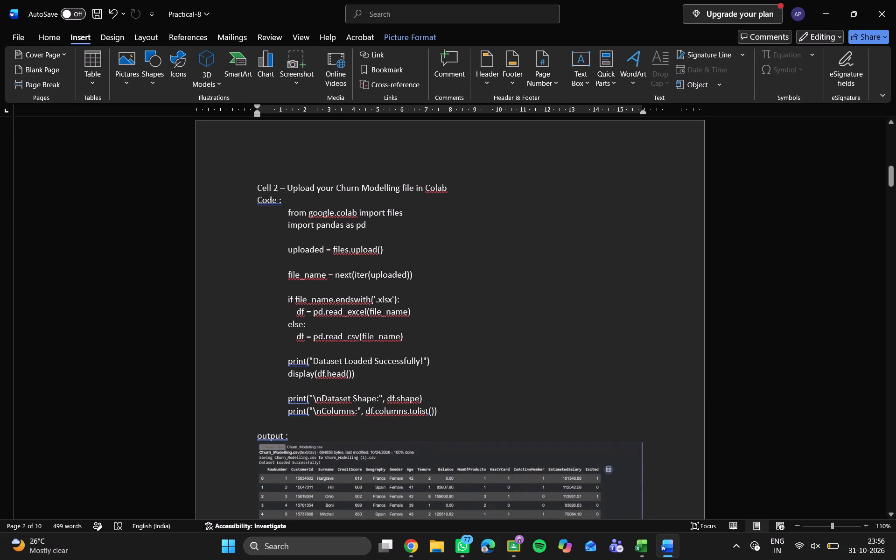
{"action": "scroll", "coordinate": [424, 236], "scroll_direction": "down", "scroll_amount": 3}
{"action": "left_click", "coordinate": [396, 252]}
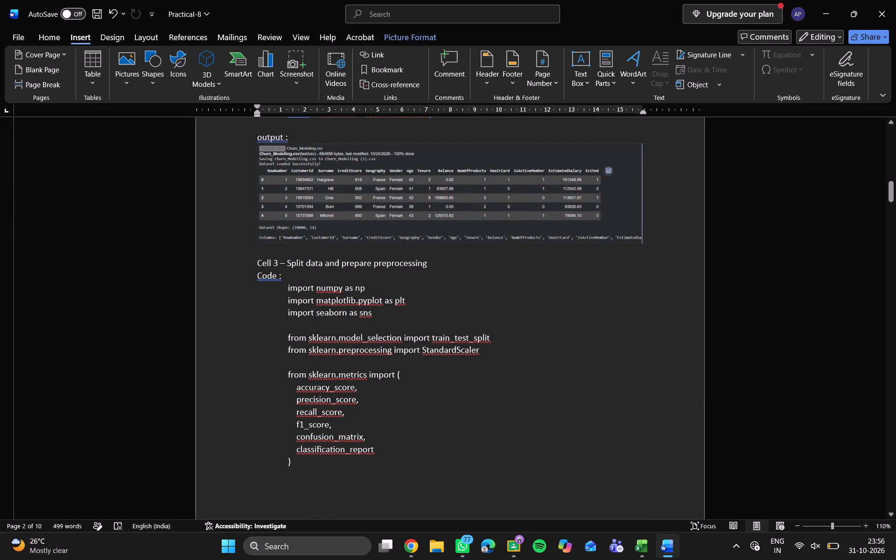
{"action": "key", "text": "Return"}
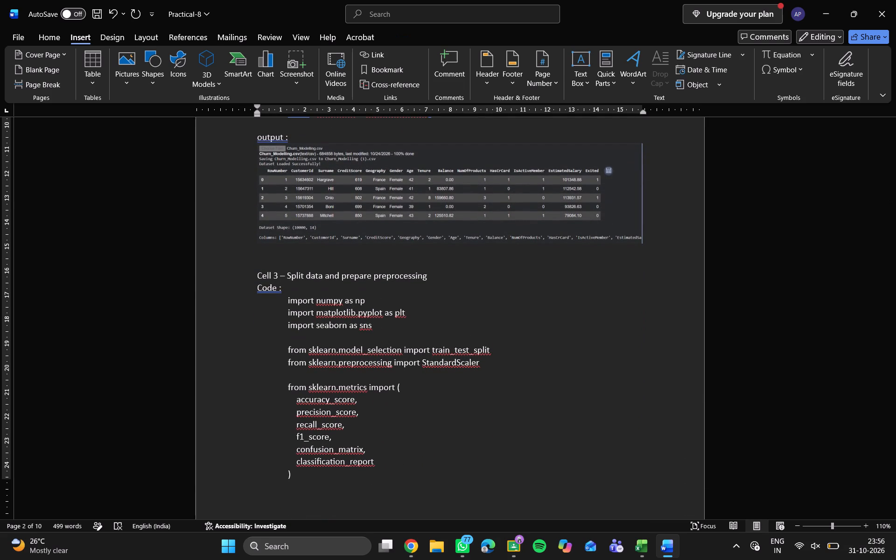
Insert five blank lines above Cell 3's output label to push it onto the same page as its screenshot.
{"action": "scroll", "coordinate": [396, 252], "scroll_direction": "down", "scroll_amount": 8}
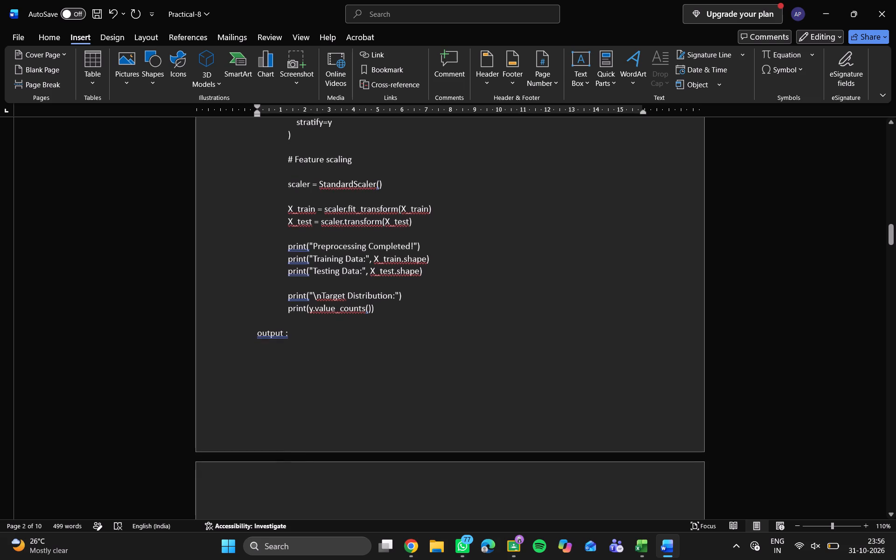
{"action": "left_click", "coordinate": [313, 325]}
{"action": "key", "text": "Return"}
{"action": "key", "text": "Return"}
{"action": "key", "text": "Return"}
{"action": "key", "text": "Return"}
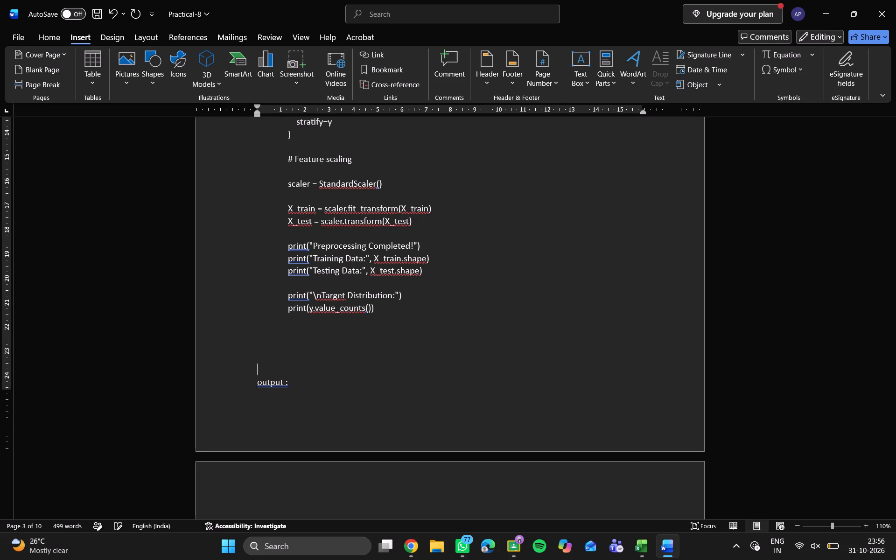
{"action": "key", "text": "Return"}
Add a blank line between the Cell 3 output screenshot and the "Cell – 4 Train all four models" heading.
{"action": "scroll", "coordinate": [313, 325], "scroll_direction": "down", "scroll_amount": 2}
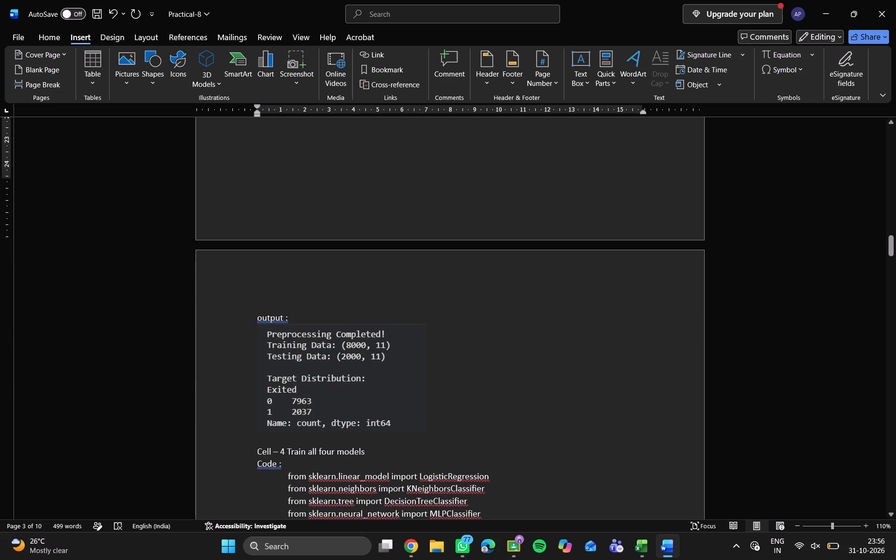
{"action": "left_click", "coordinate": [321, 300]}
{"action": "scroll", "coordinate": [321, 300], "scroll_direction": "down", "scroll_amount": 1}
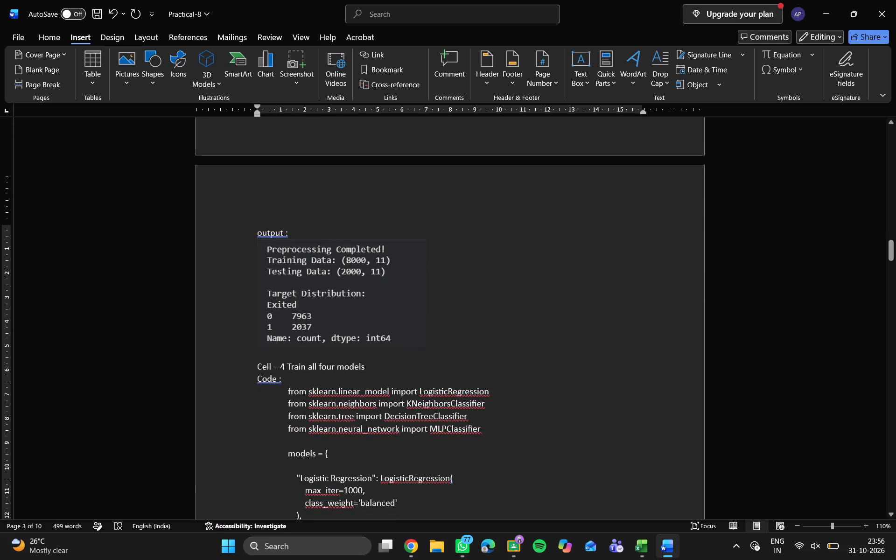
{"action": "left_click", "coordinate": [496, 331]}
{"action": "key", "text": "4"}
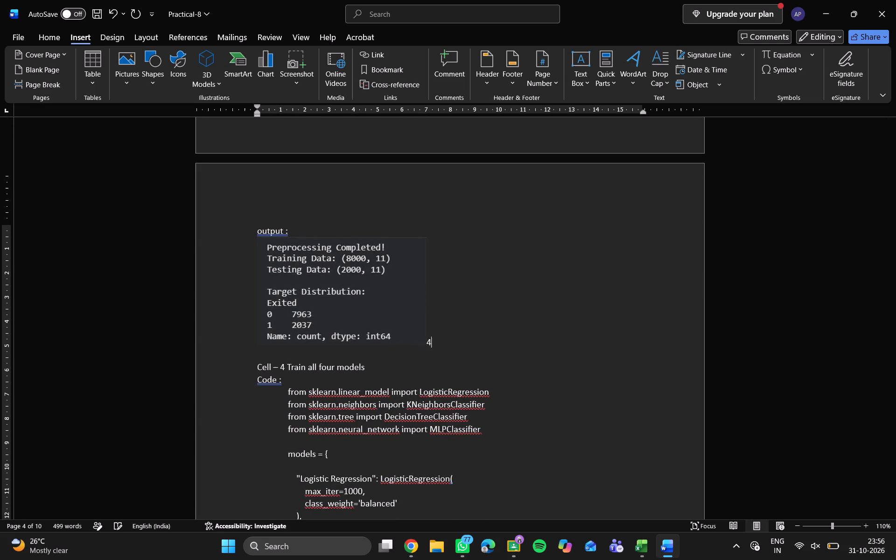
{"action": "key", "text": "BackSpace"}
{"action": "key", "text": "Return"}
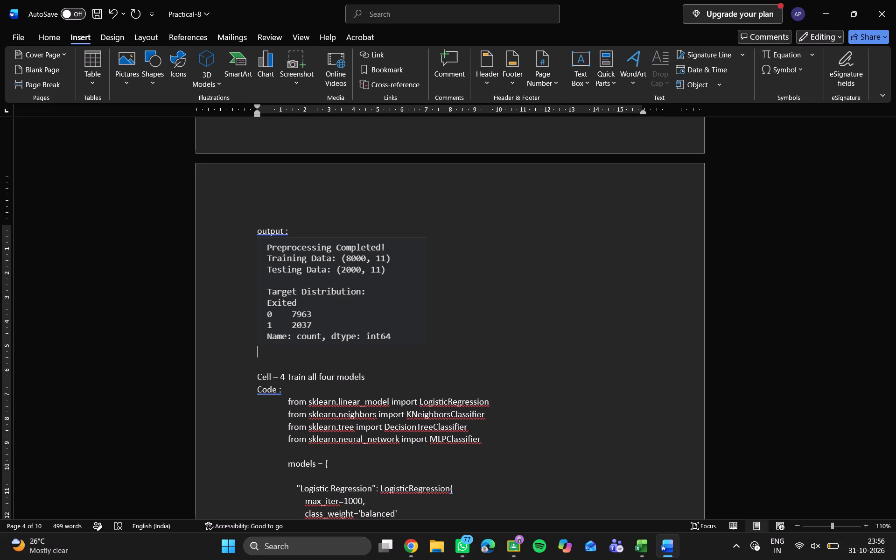
{"action": "key", "text": "Delete"}
{"action": "key", "text": "Return"}
Shrink Cell 4's Logistic Regression and KNN output screenshot to about 12 cm wide and 8.5 cm high.
{"action": "scroll", "coordinate": [496, 331], "scroll_direction": "down", "scroll_amount": 1}
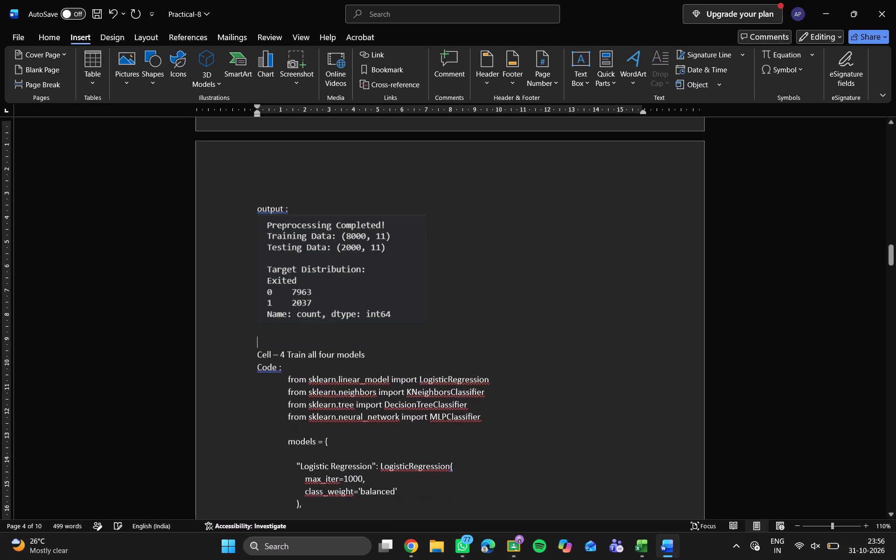
{"action": "scroll", "coordinate": [496, 331], "scroll_direction": "down", "scroll_amount": 3}
{"action": "scroll", "coordinate": [482, 382], "scroll_direction": "down", "scroll_amount": 1}
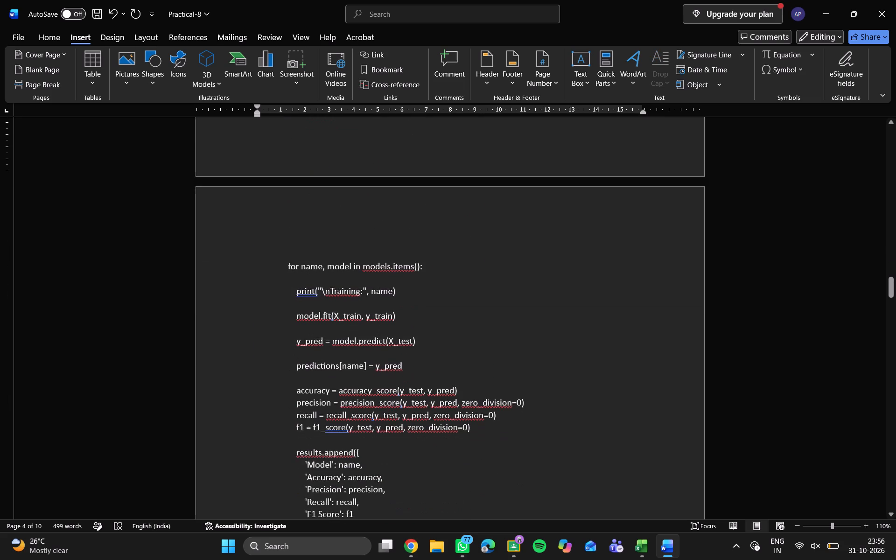
{"action": "scroll", "coordinate": [482, 382], "scroll_direction": "down", "scroll_amount": 4}
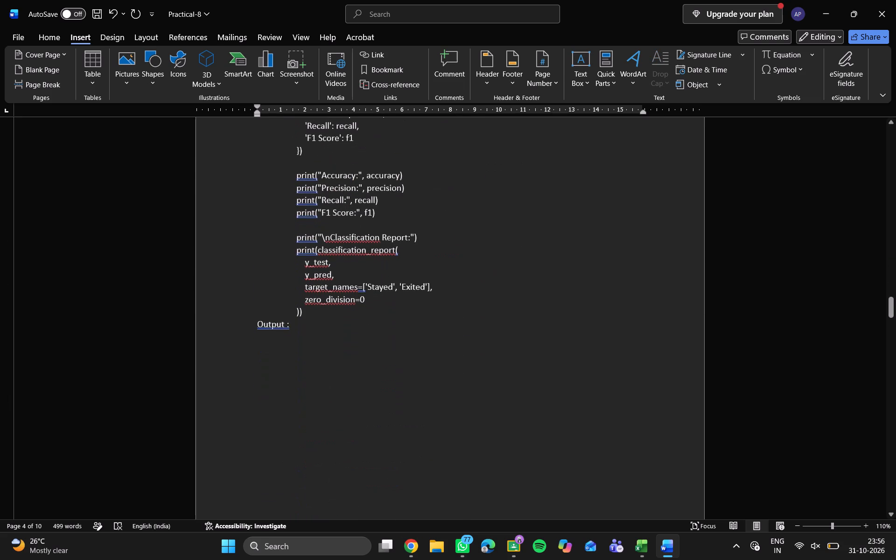
{"action": "scroll", "coordinate": [482, 382], "scroll_direction": "down", "scroll_amount": 3}
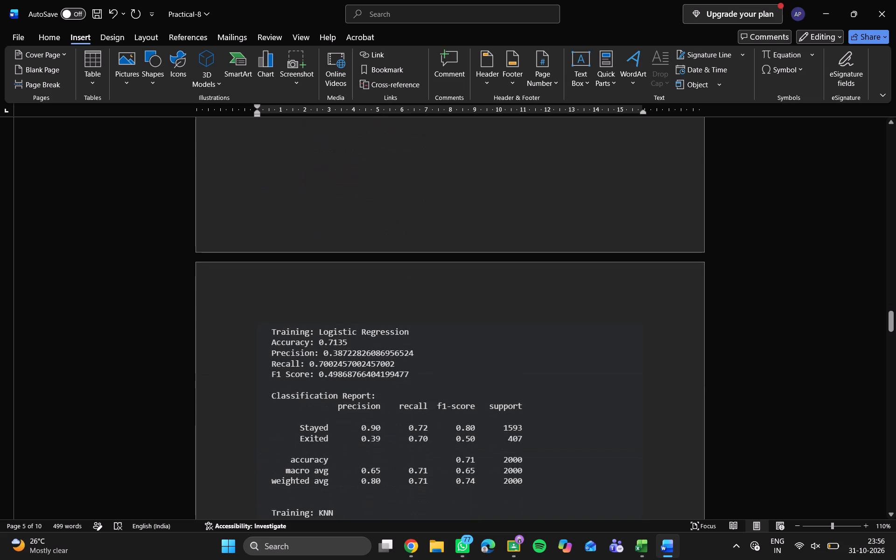
{"action": "scroll", "coordinate": [482, 382], "scroll_direction": "down", "scroll_amount": 1}
{"action": "left_click", "coordinate": [523, 326]}
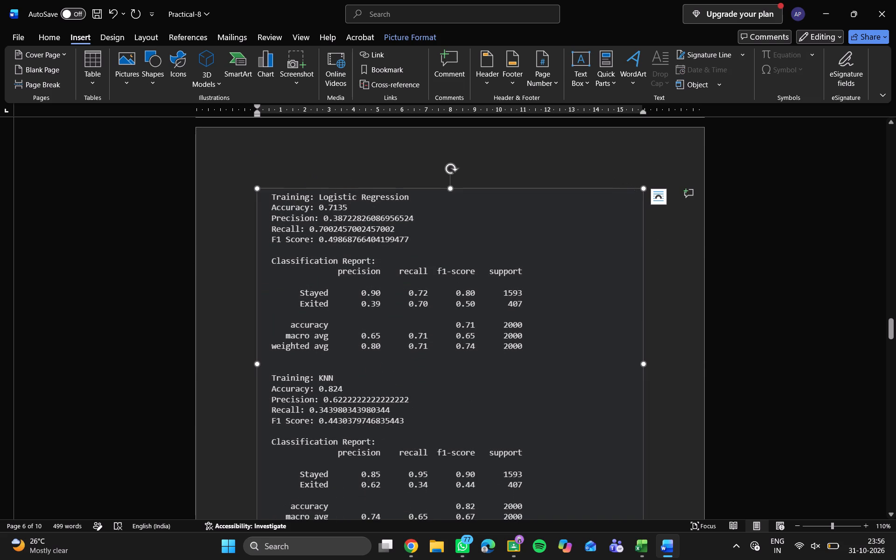
{"action": "left_click_drag", "start_coordinate": [645, 189], "coordinate": [541, 273]}
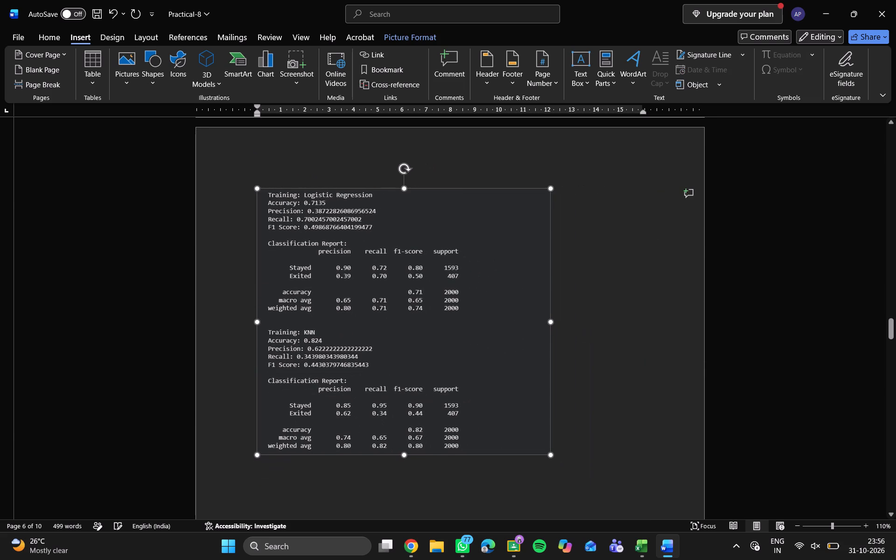
{"action": "left_click_drag", "start_coordinate": [405, 454], "coordinate": [417, 395]}
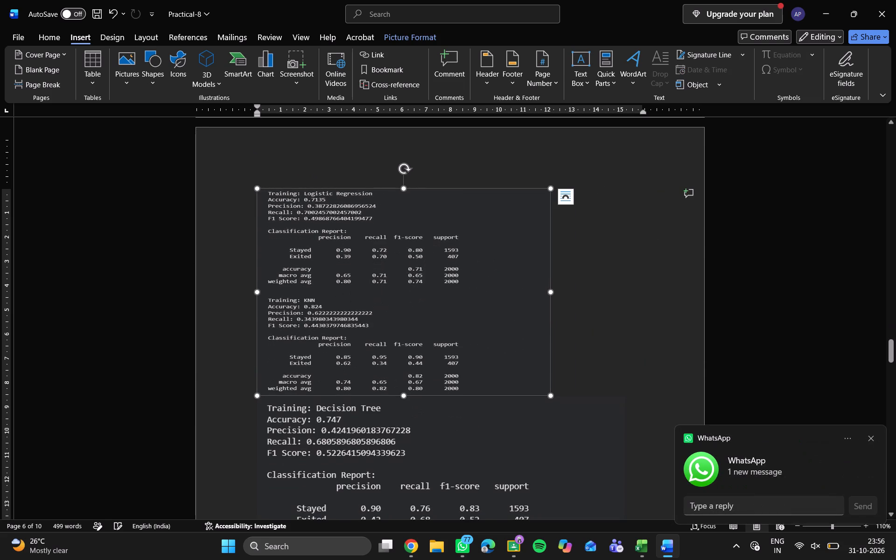
Shrink Cell 4's Decision Tree and ANN output screenshot proportionally to about 12 cm wide.
{"action": "left_click", "coordinate": [606, 428]}
{"action": "scroll", "coordinate": [606, 428], "scroll_direction": "down", "scroll_amount": 2}
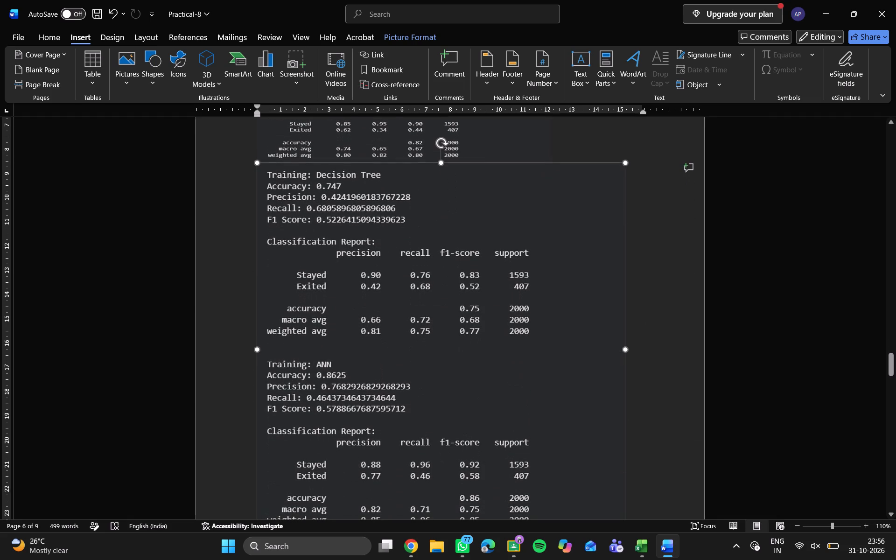
{"action": "left_click_drag", "start_coordinate": [625, 162], "coordinate": [492, 237]}
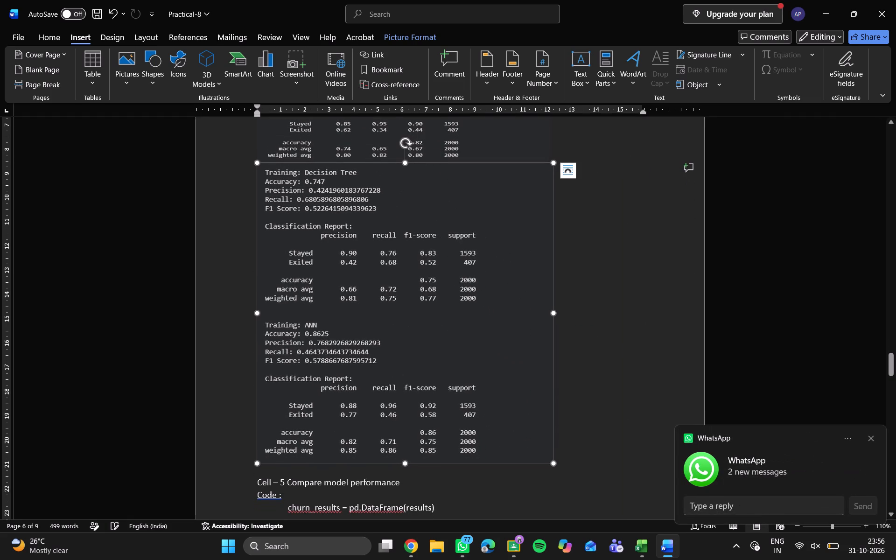
Reduce the height of Cell 4's Decision Tree and ANN output screenshot to about 9.6 cm, keeping its width.
{"action": "left_click_drag", "start_coordinate": [406, 466], "coordinate": [412, 398]}
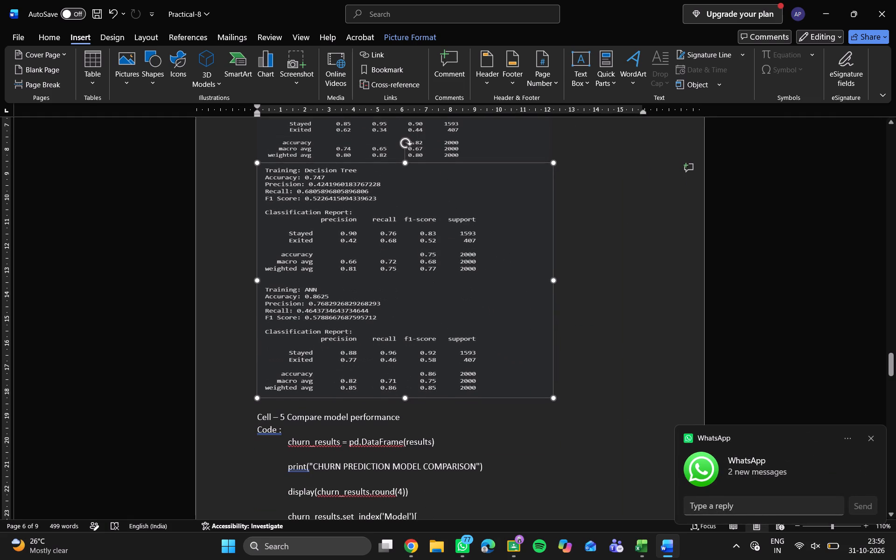
Crop the empty right edge of Cell 4's Logistic Regression and KNN output screenshot to about 11.3 cm wide.
{"action": "scroll", "coordinate": [510, 269], "scroll_direction": "up", "scroll_amount": 1}
{"action": "left_click", "coordinate": [517, 242]}
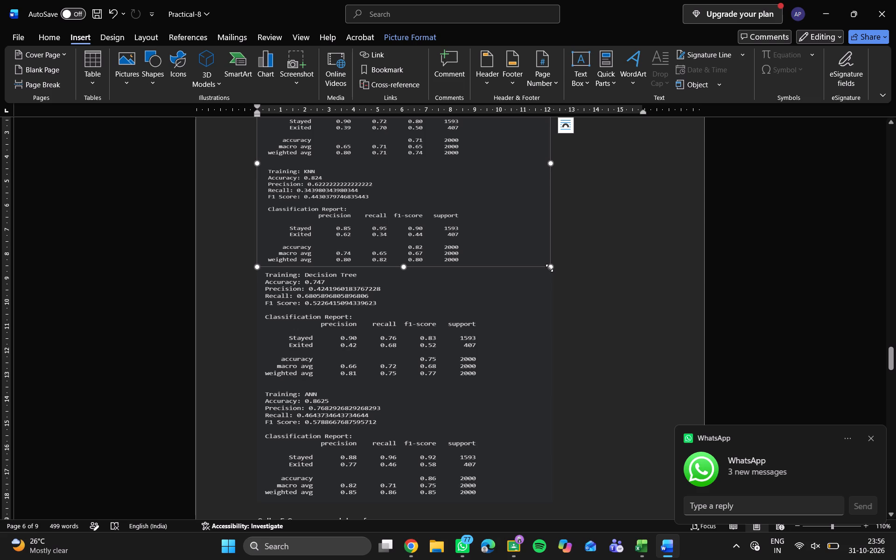
{"action": "right_click", "coordinate": [513, 224]}
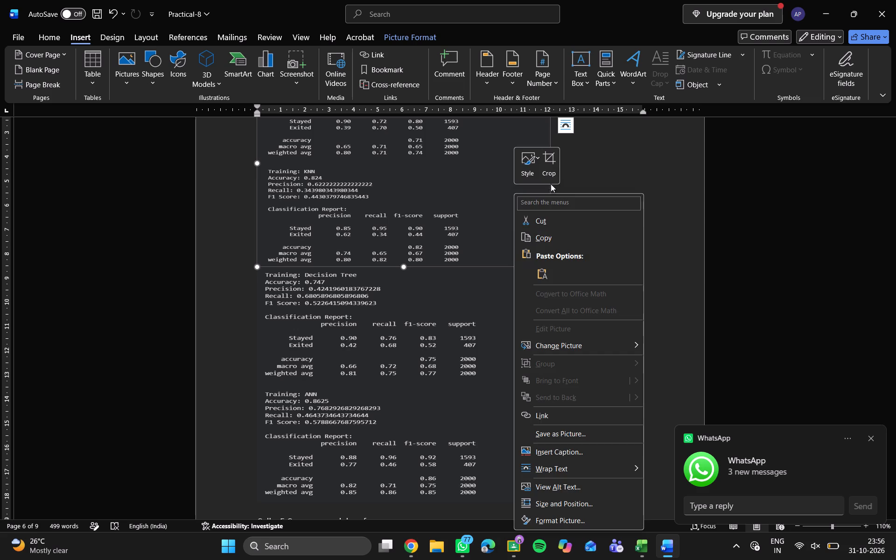
{"action": "left_click", "coordinate": [547, 167]}
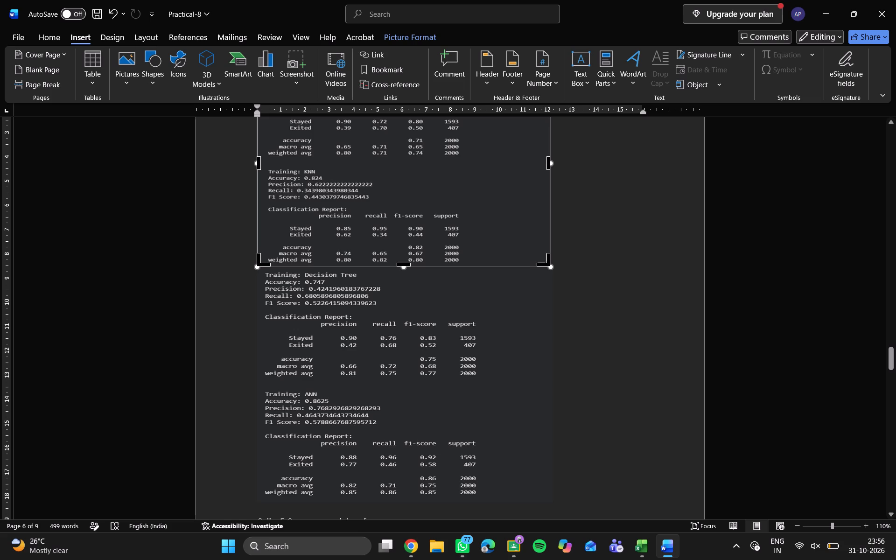
{"action": "left_click_drag", "start_coordinate": [547, 164], "coordinate": [537, 167]}
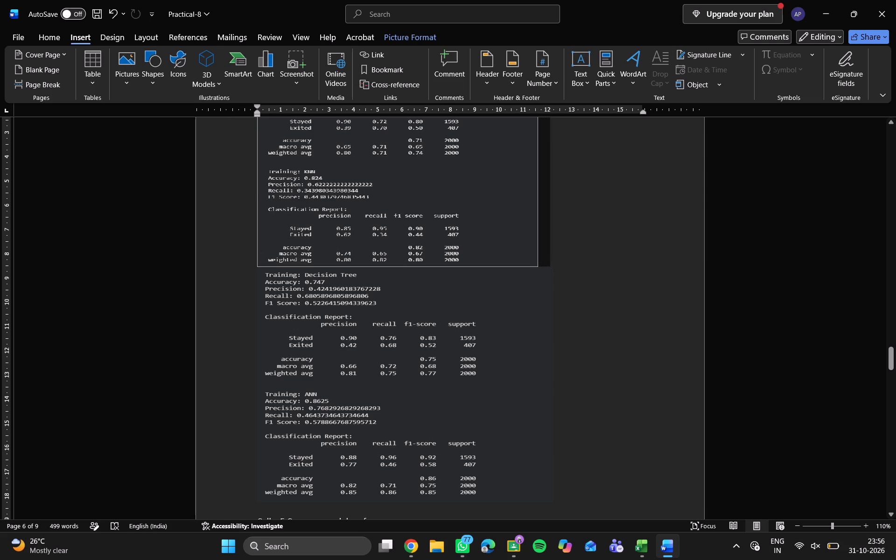
{"action": "left_click_drag", "start_coordinate": [537, 167], "coordinate": [532, 169]}
{"action": "key", "text": "Return"}
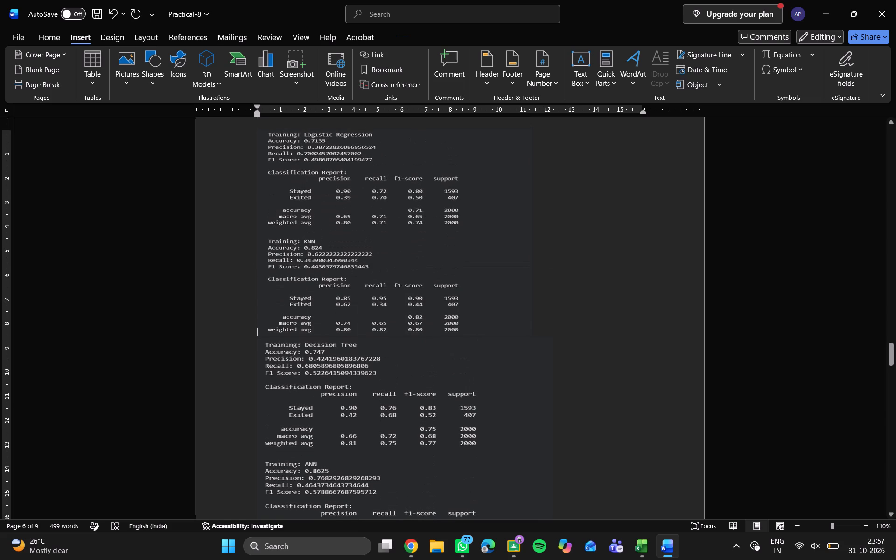
Enlarge the cropped Logistic Regression and KNN screenshot proportionally to about 12 cm wide, matching the Decision Tree and ANN screenshot below.
{"action": "left_click", "coordinate": [508, 240]}
{"action": "left_click_drag", "start_coordinate": [531, 336], "coordinate": [545, 338]}
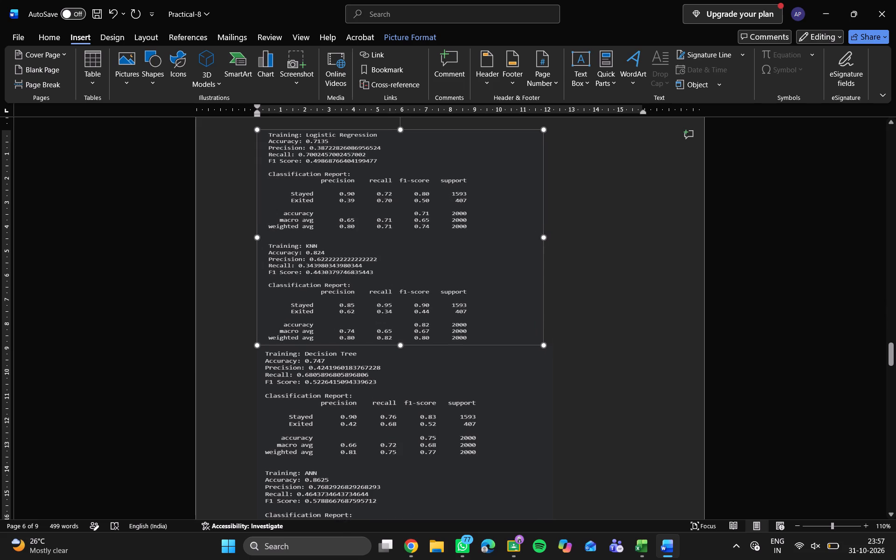
{"action": "left_click_drag", "start_coordinate": [545, 338], "coordinate": [552, 345]}
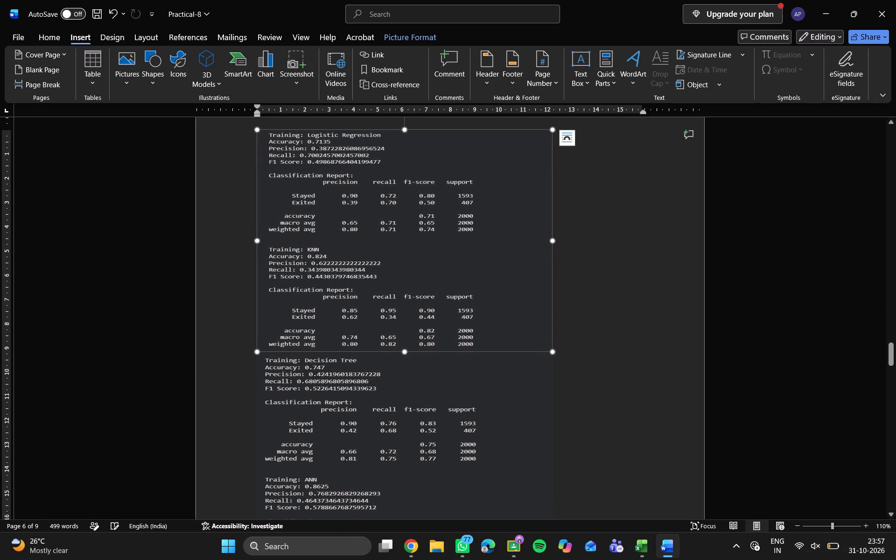
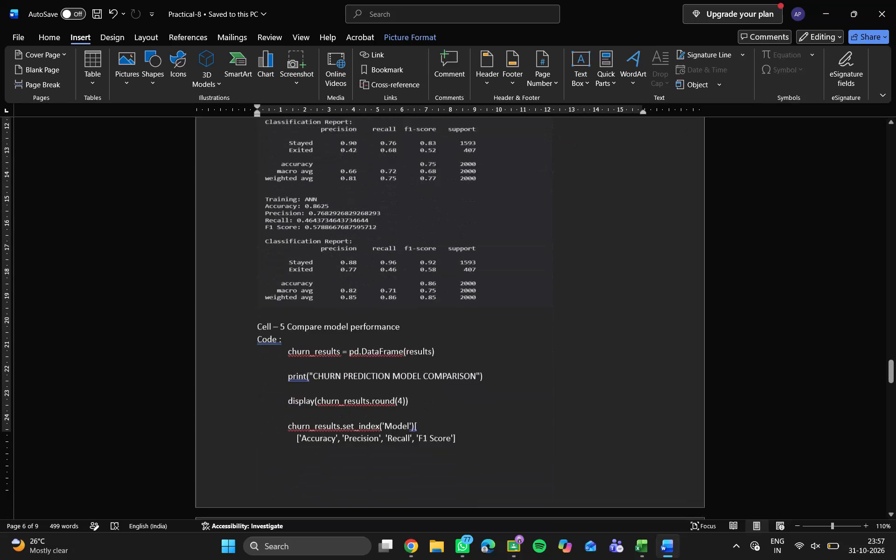
Insert ten blank lines after Cell 4's Decision Tree and ANN screenshot to move Cell 5 onto the next page, and save the document.
{"action": "left_click", "coordinate": [626, 259]}
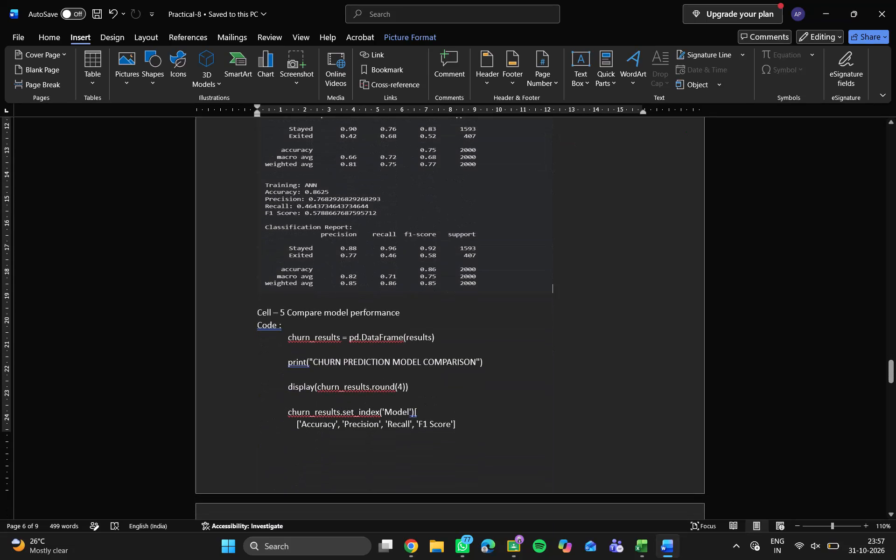
{"action": "key", "text": "Return"}
{"action": "key", "text": "Return"}
{"action": "key", "text": "Return"}
{"action": "key", "text": "Return"}
{"action": "key", "text": "Return"}
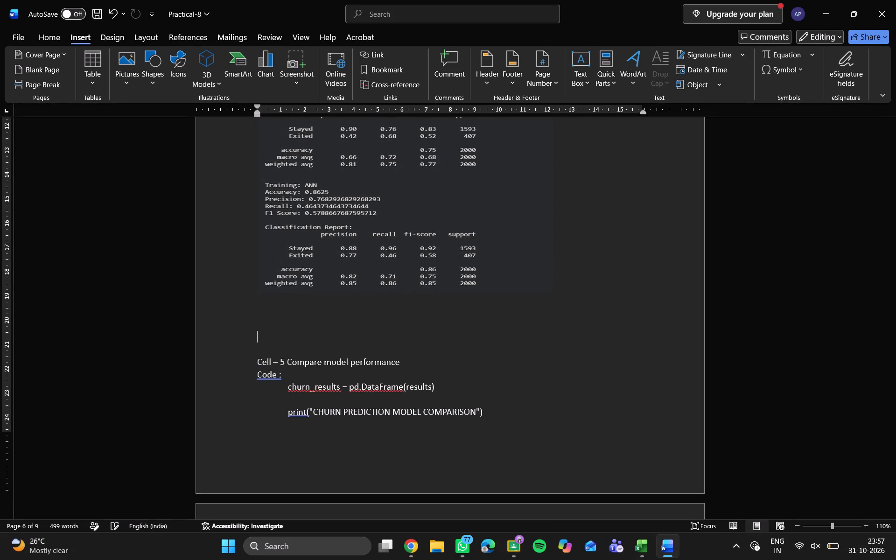
{"action": "key", "text": "Return"}
{"action": "key", "text": "Return"}
{"action": "key", "text": "Return"}
{"action": "key", "text": "Return"}
{"action": "key", "text": "Return"}
{"action": "scroll", "coordinate": [539, 310], "scroll_direction": "down", "scroll_amount": 2}
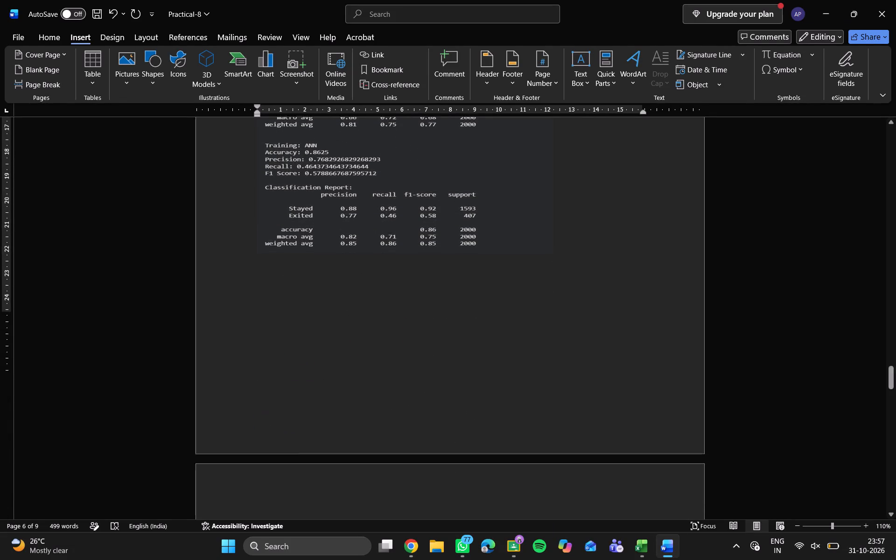
{"action": "scroll", "coordinate": [539, 310], "scroll_direction": "down", "scroll_amount": 2}
{"action": "key", "text": "ctrl+s"}
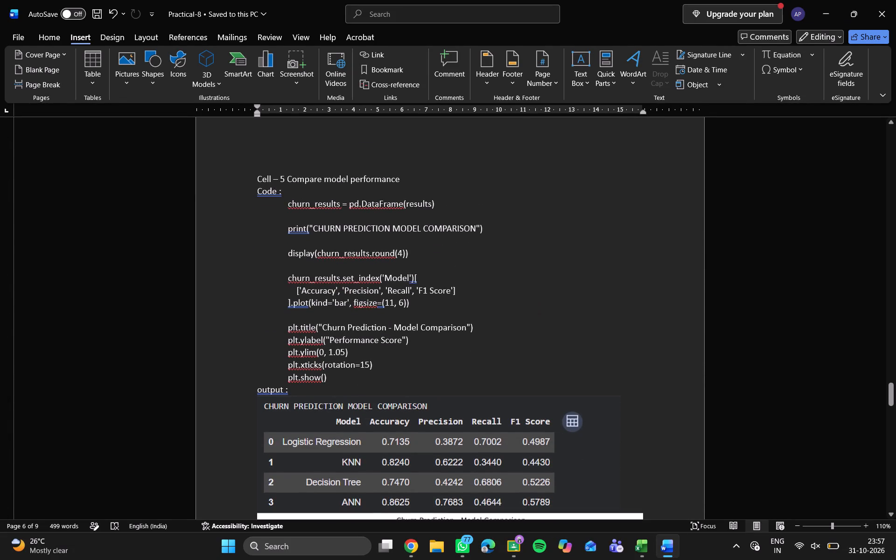
Add a blank line between plt.show() and the output label in Cell 5, and save the document.
{"action": "left_click", "coordinate": [355, 375]}
{"action": "key", "text": "Return"}
{"action": "key", "text": "ctrl+s"}
Remove the blank line directly above the Cell 6 Confusion Matrix heading.
{"action": "scroll", "coordinate": [355, 375], "scroll_direction": "down", "scroll_amount": 1}
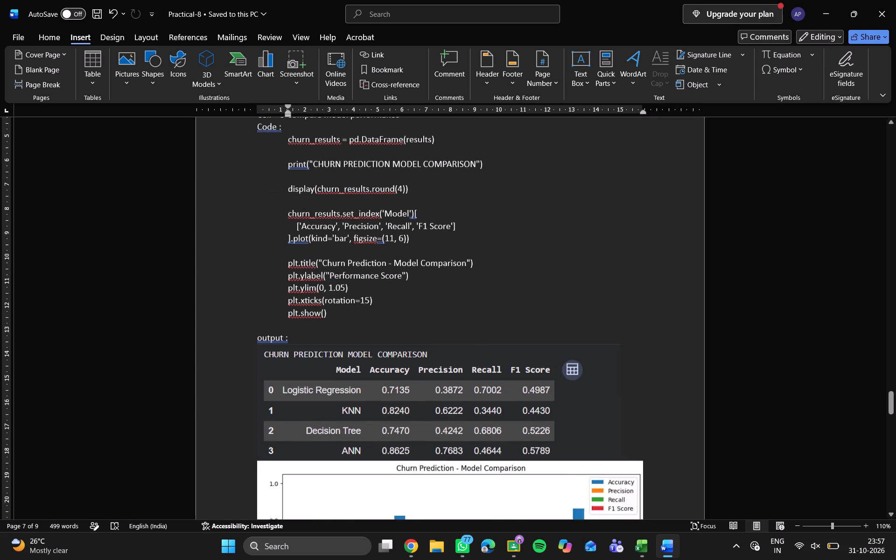
{"action": "scroll", "coordinate": [355, 375], "scroll_direction": "down", "scroll_amount": 2}
{"action": "scroll", "coordinate": [518, 301], "scroll_direction": "down", "scroll_amount": 5}
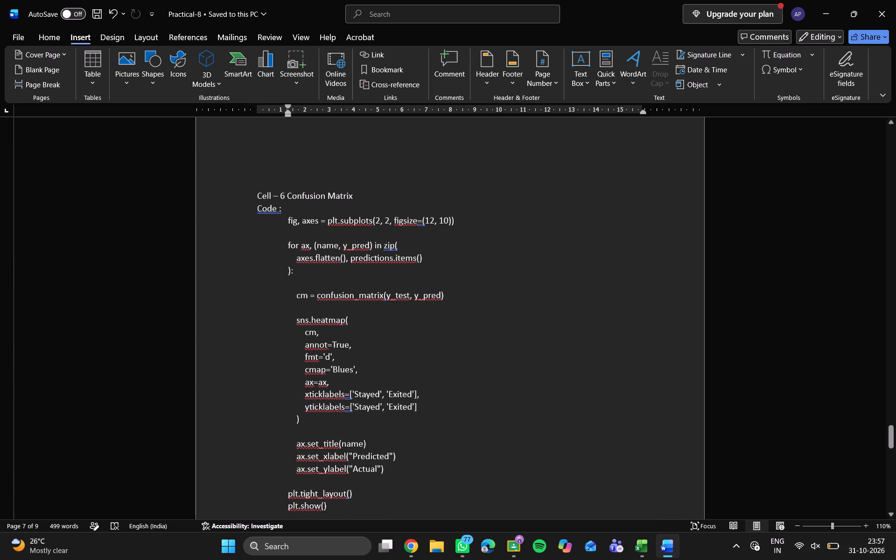
{"action": "scroll", "coordinate": [399, 206], "scroll_direction": "up", "scroll_amount": 1}
{"action": "left_click", "coordinate": [374, 211]}
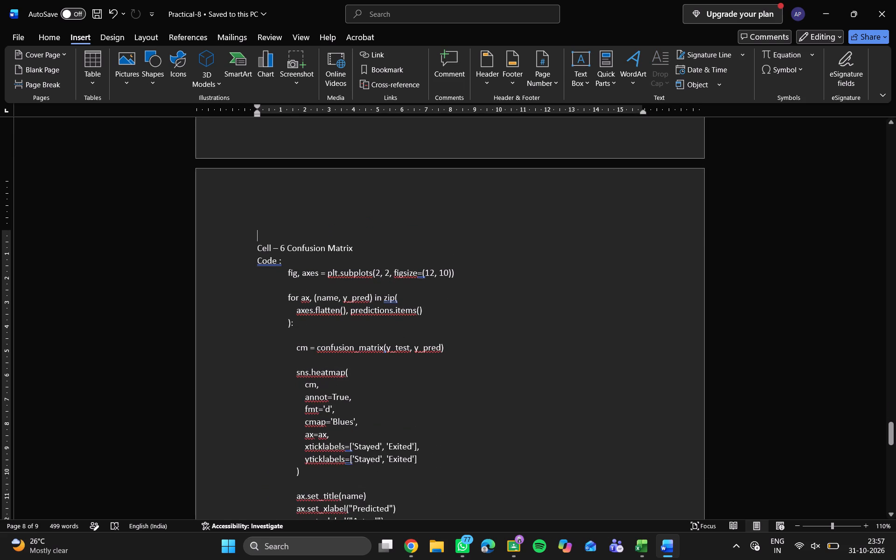
{"action": "key", "text": "Delete"}
Place the text cursor at the end of Cell 7's final F1 Score print line, just before the output label.
{"action": "scroll", "coordinate": [374, 211], "scroll_direction": "down", "scroll_amount": 2}
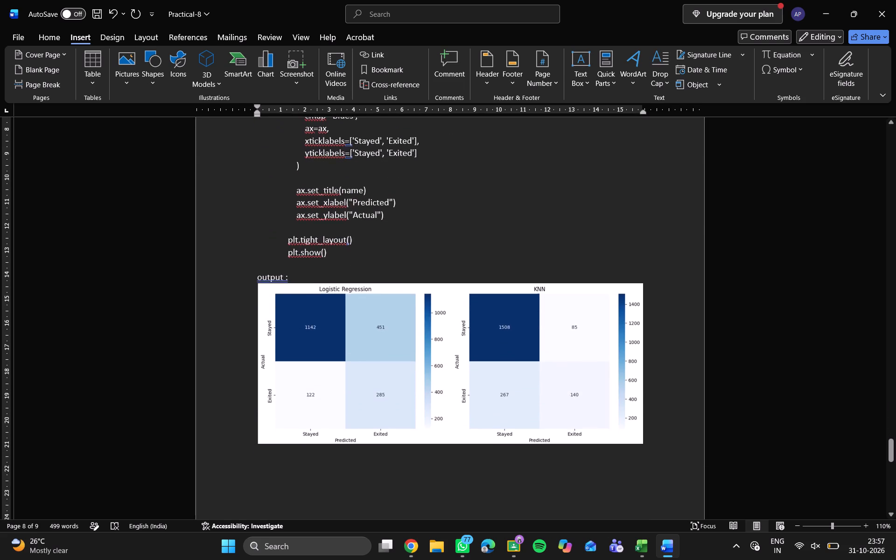
{"action": "scroll", "coordinate": [358, 343], "scroll_direction": "down", "scroll_amount": 5}
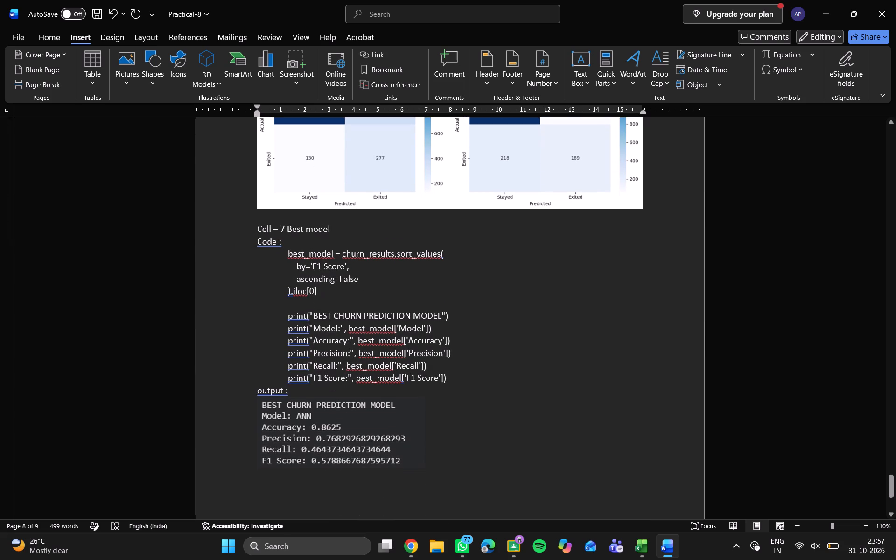
{"action": "scroll", "coordinate": [358, 343], "scroll_direction": "down", "scroll_amount": 1}
{"action": "left_click", "coordinate": [469, 241]}
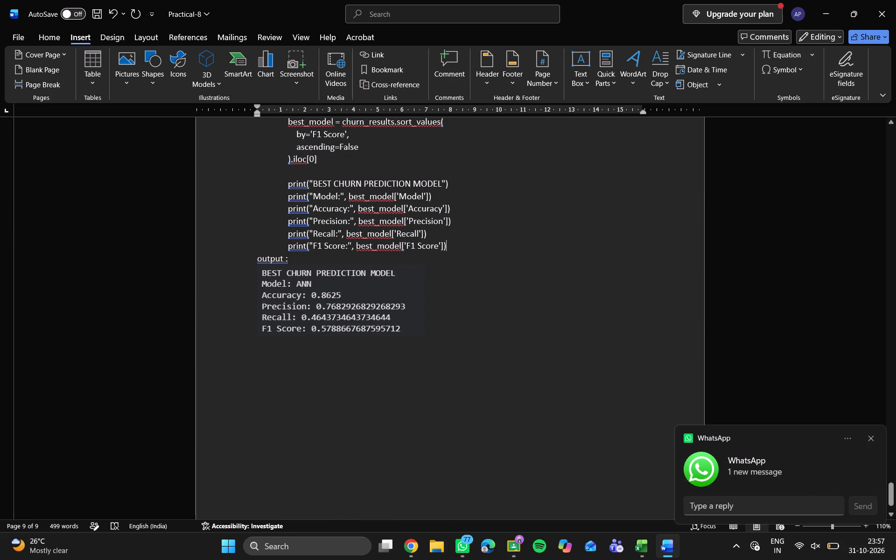
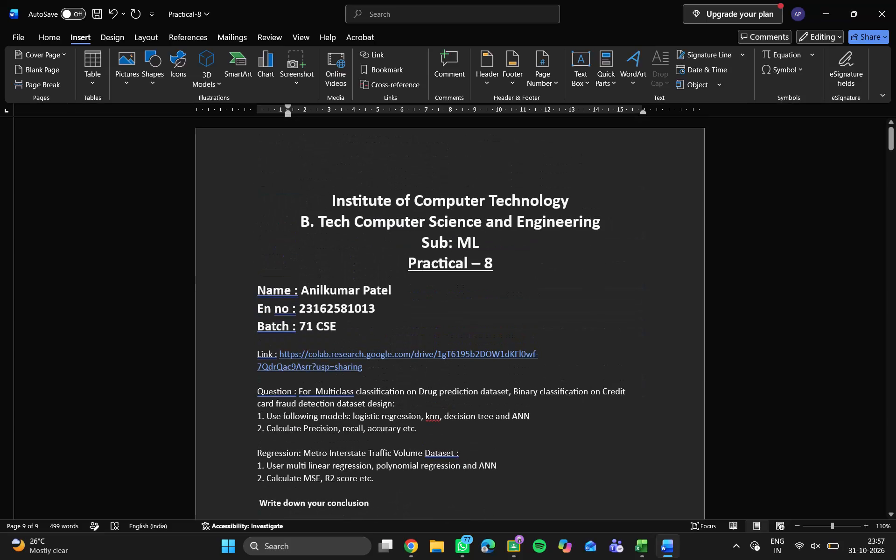
Save the Practical-8 report with its current layout changes.
{"action": "key", "text": "ctrl+s"}
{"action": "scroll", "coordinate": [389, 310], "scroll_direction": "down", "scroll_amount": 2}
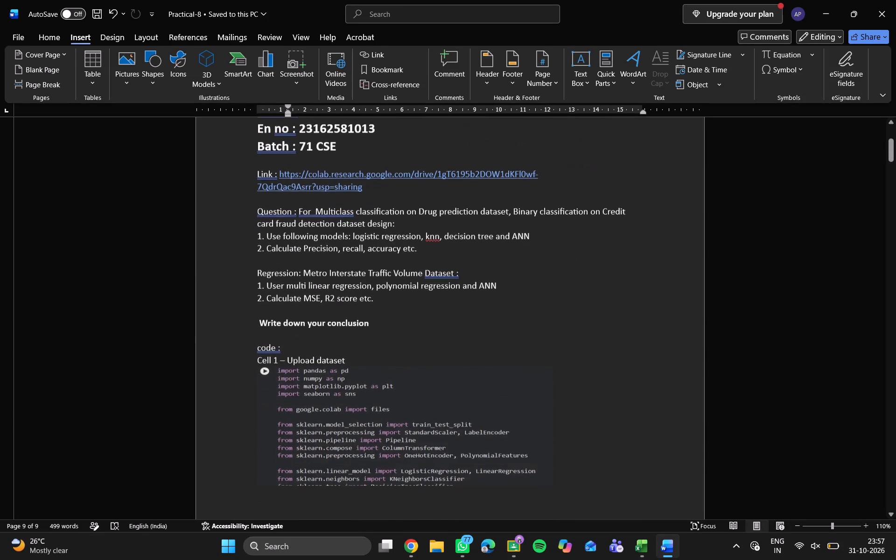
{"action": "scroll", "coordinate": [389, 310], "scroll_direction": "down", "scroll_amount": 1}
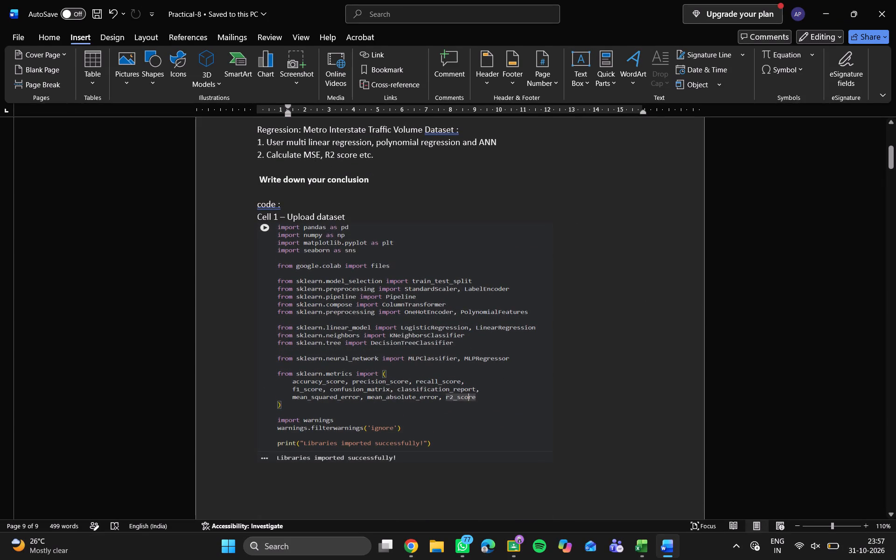
Review the report's page layout from Cell 1 through Cell 4's output, checking spacing and where headings and screenshots fall.
{"action": "scroll", "coordinate": [289, 206], "scroll_direction": "down", "scroll_amount": 3}
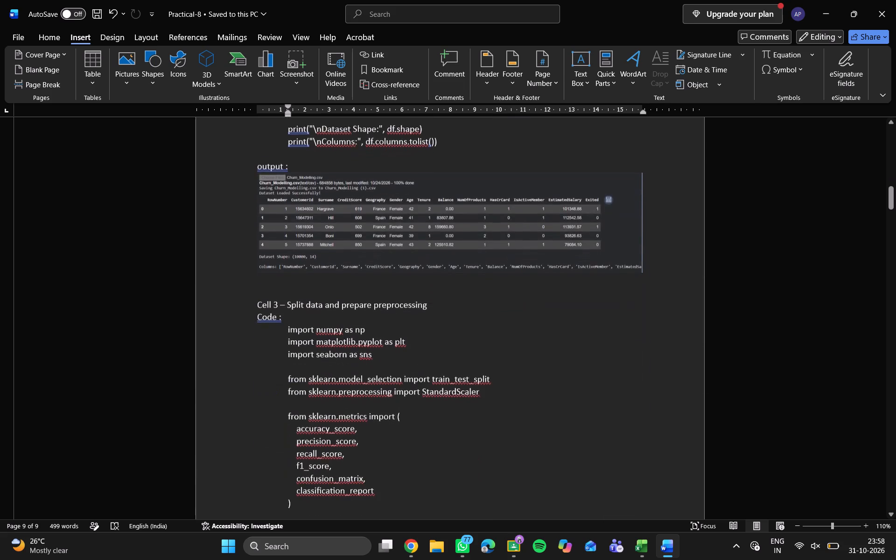
{"action": "scroll", "coordinate": [289, 206], "scroll_direction": "up", "scroll_amount": 2}
{"action": "scroll", "coordinate": [289, 206], "scroll_direction": "down", "scroll_amount": 2}
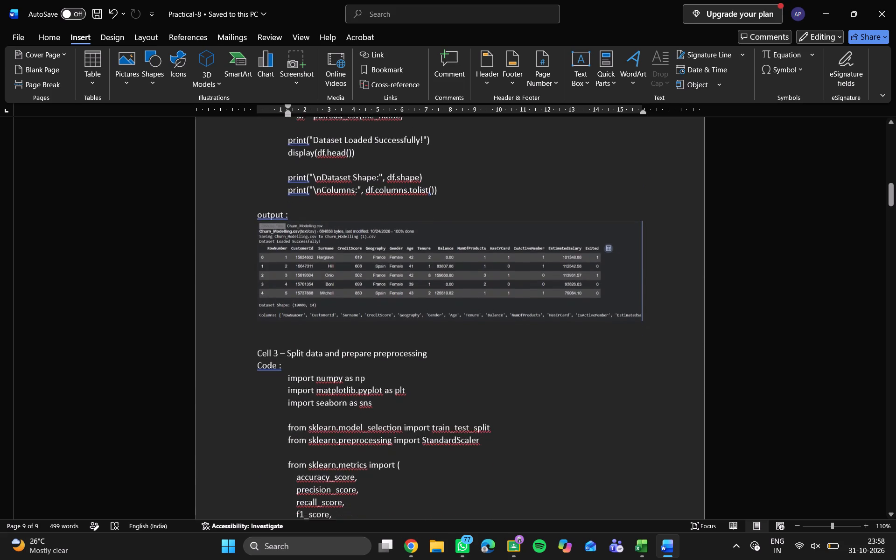
{"action": "scroll", "coordinate": [289, 206], "scroll_direction": "down", "scroll_amount": 3}
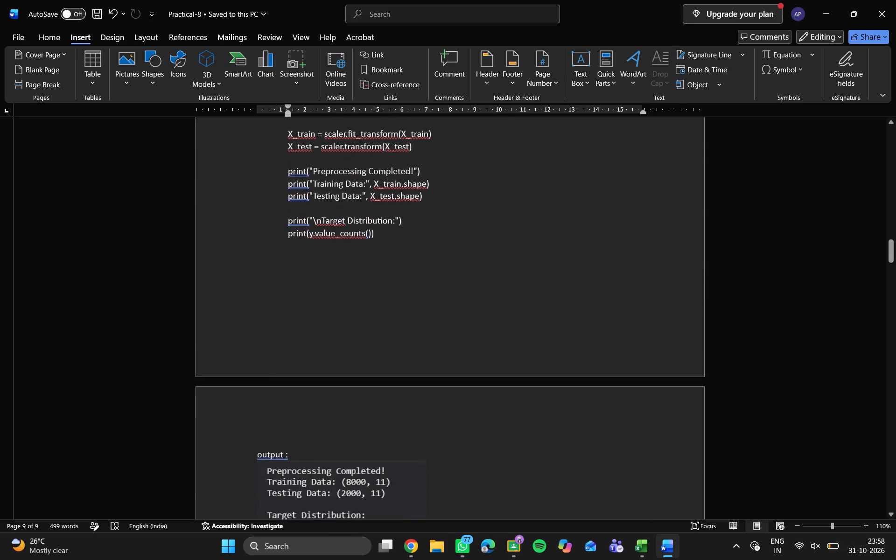
{"action": "scroll", "coordinate": [289, 206], "scroll_direction": "down", "scroll_amount": 4}
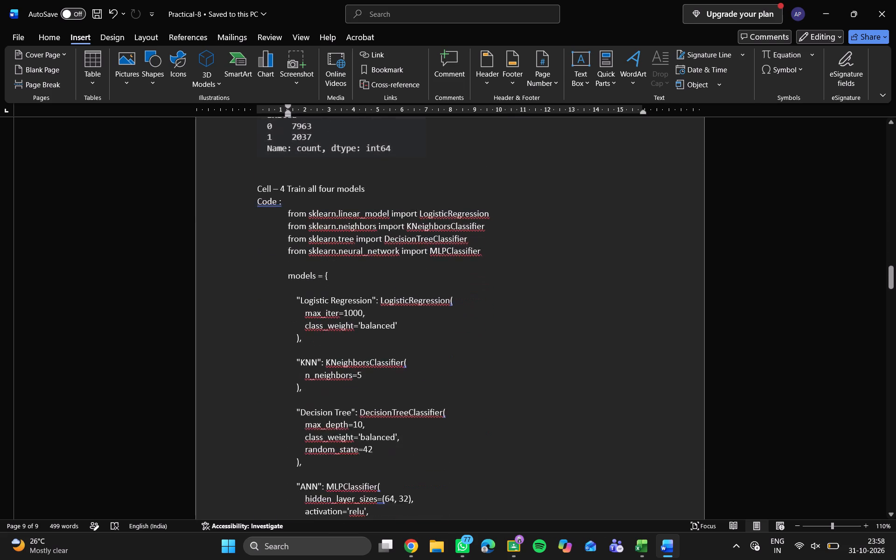
{"action": "scroll", "coordinate": [289, 206], "scroll_direction": "down", "scroll_amount": 4}
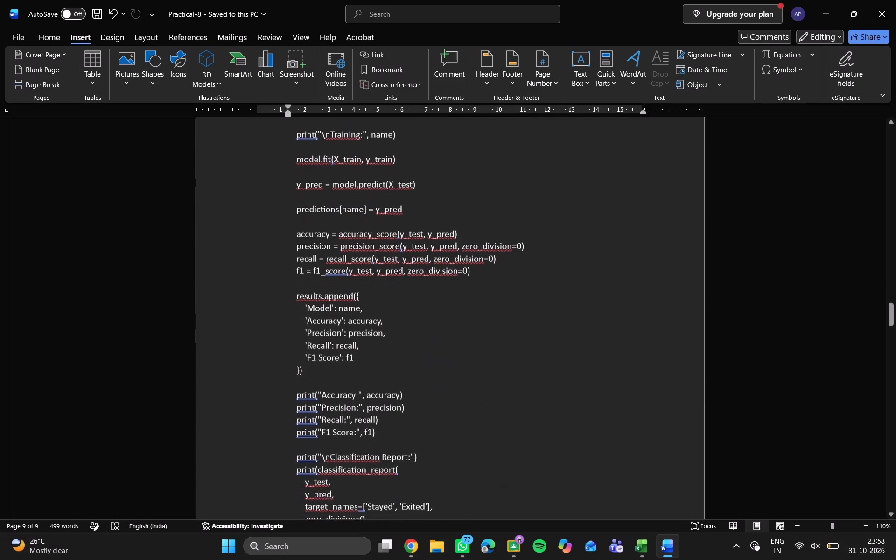
{"action": "scroll", "coordinate": [289, 206], "scroll_direction": "down", "scroll_amount": 3}
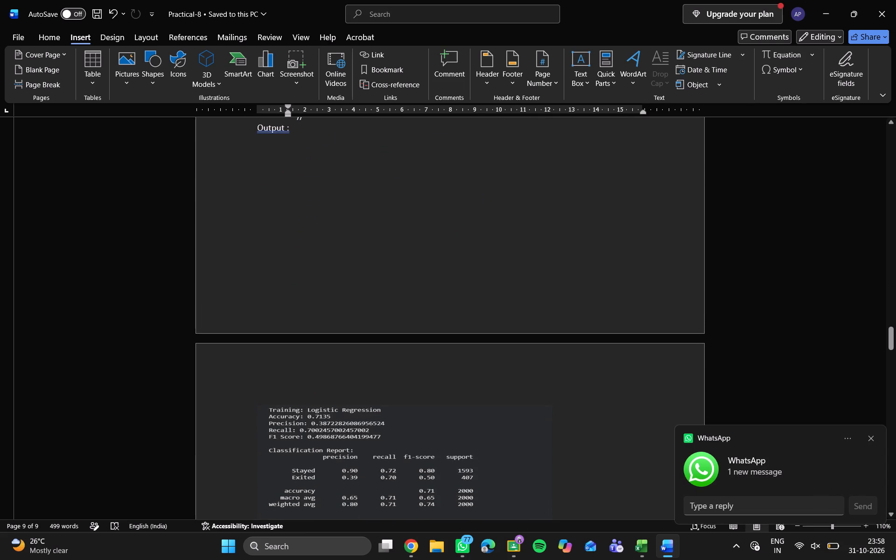
Insert a page break before Cell 4's "Output :" heading and delete the blank line between the heading and its first screenshot.
{"action": "scroll", "coordinate": [262, 179], "scroll_direction": "up", "scroll_amount": 1}
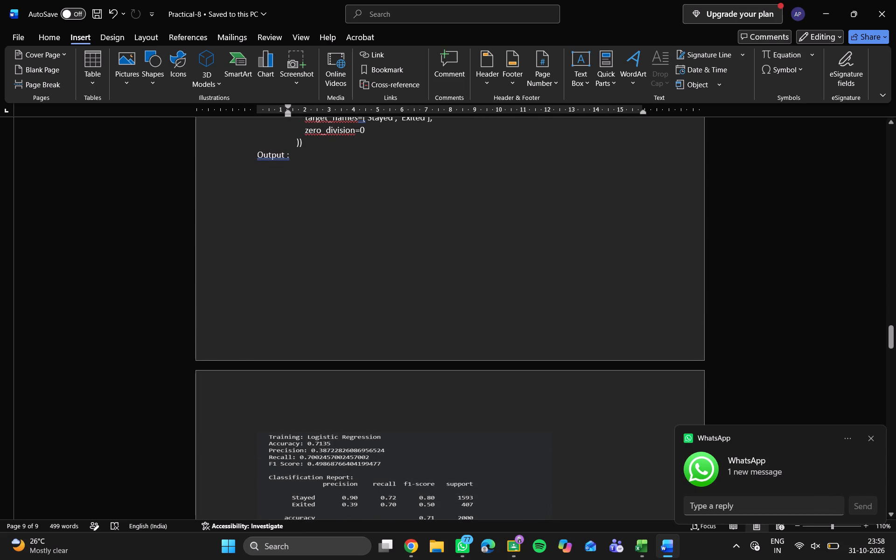
{"action": "left_click", "coordinate": [255, 155]}
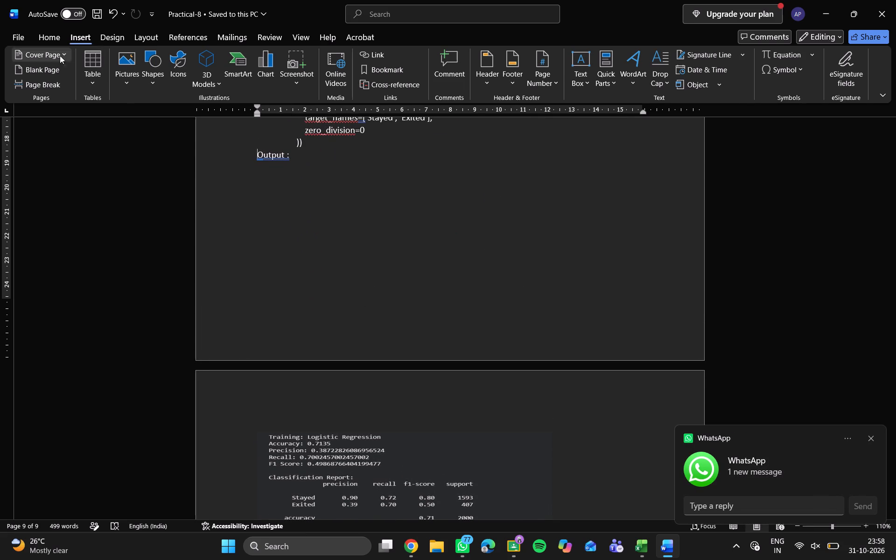
{"action": "left_click", "coordinate": [52, 86]}
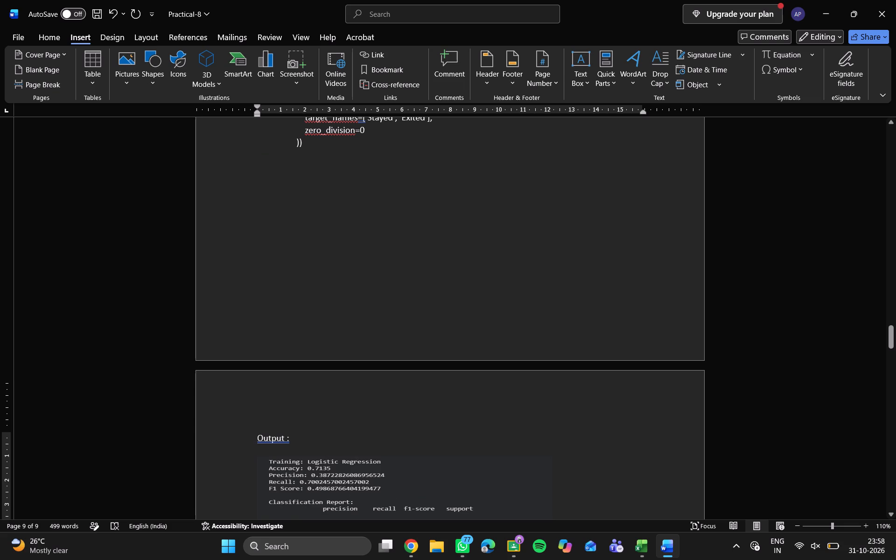
{"action": "key", "text": "Down"}
{"action": "key", "text": "Delete"}
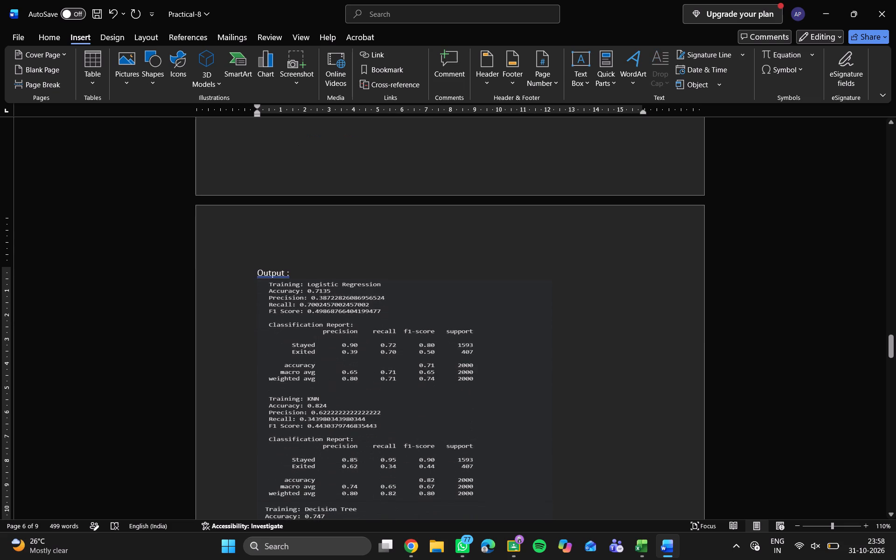
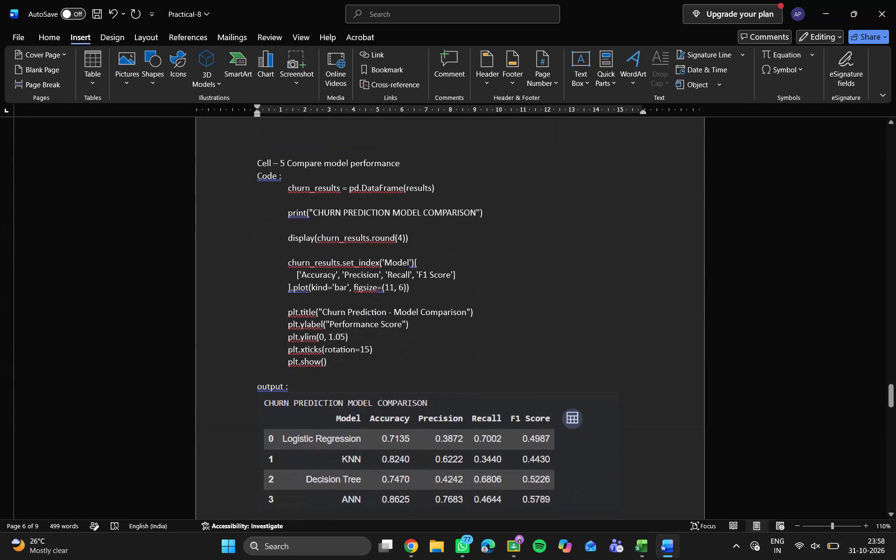
Place the text cursor on the blank line above the "Cell – 5 Compare model performance" heading.
{"action": "scroll", "coordinate": [330, 231], "scroll_direction": "up", "scroll_amount": 1}
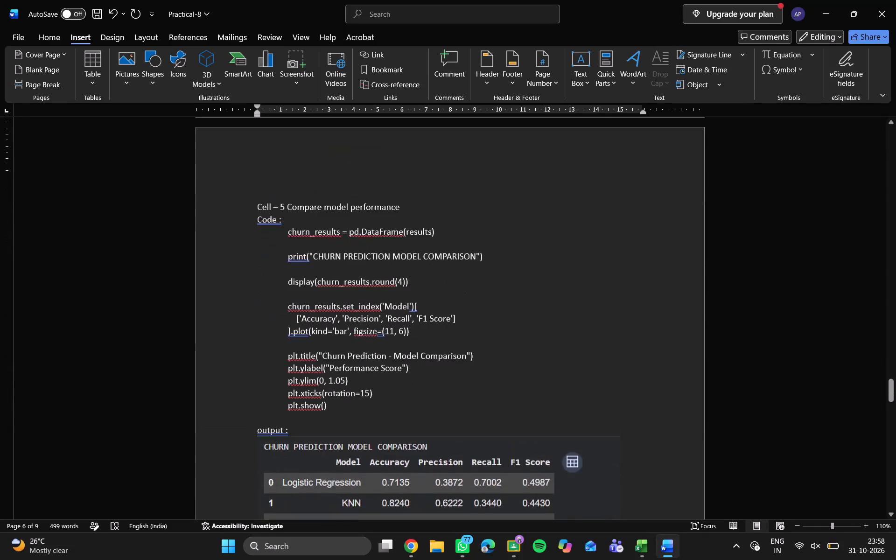
{"action": "scroll", "coordinate": [330, 231], "scroll_direction": "up", "scroll_amount": 1}
{"action": "left_click", "coordinate": [303, 220]}
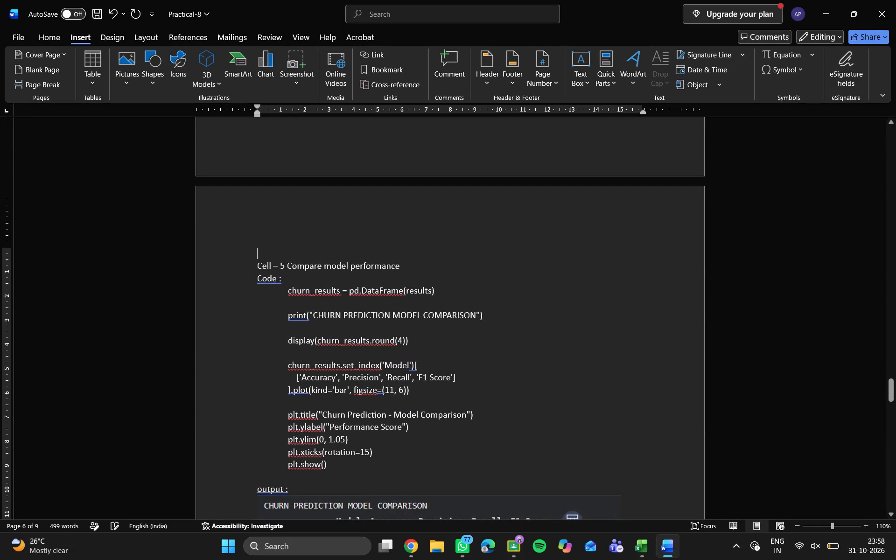
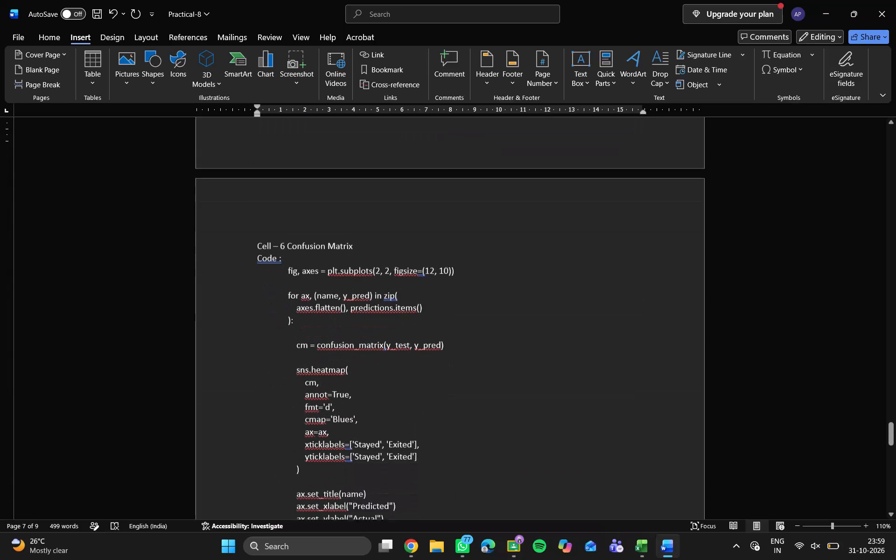
Check the layout of the report from the "Cell – 6 Confusion Matrix" section through to the best churn prediction model output.
{"action": "left_click", "coordinate": [300, 187]}
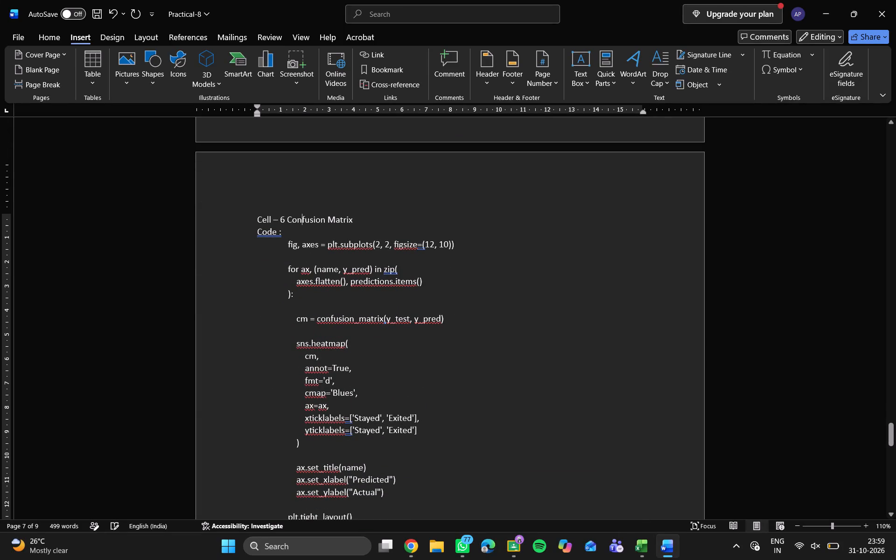
{"action": "scroll", "coordinate": [300, 187], "scroll_direction": "down", "scroll_amount": 2}
{"action": "scroll", "coordinate": [321, 321], "scroll_direction": "down", "scroll_amount": 4}
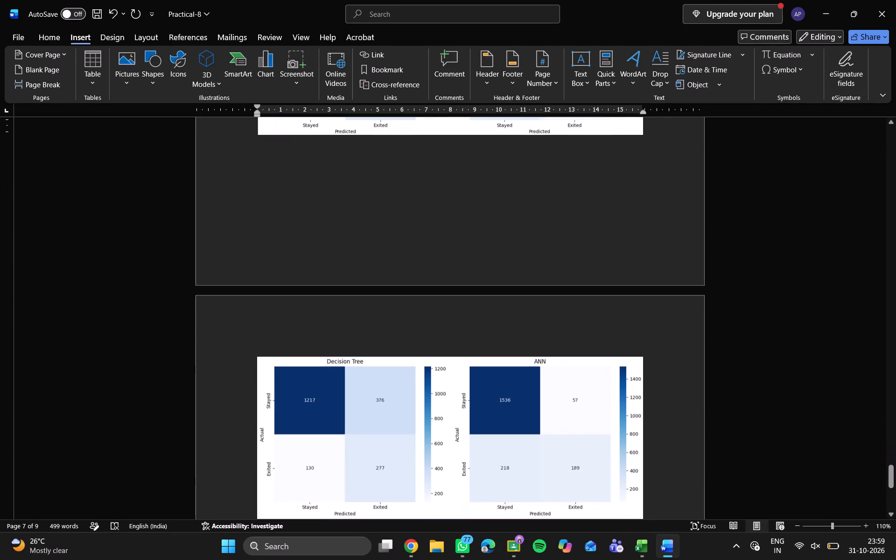
{"action": "scroll", "coordinate": [321, 321], "scroll_direction": "down", "scroll_amount": 2}
{"action": "scroll", "coordinate": [321, 321], "scroll_direction": "up", "scroll_amount": 1}
{"action": "scroll", "coordinate": [321, 321], "scroll_direction": "down", "scroll_amount": 4}
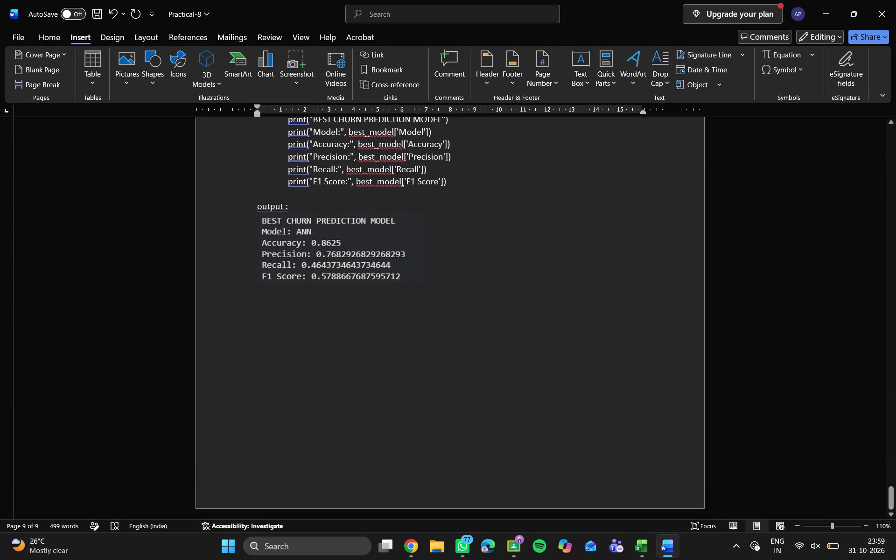
{"action": "scroll", "coordinate": [321, 321], "scroll_direction": "down", "scroll_amount": 3}
Save the Practical-8 report.
{"action": "key", "text": "ctrl+s"}
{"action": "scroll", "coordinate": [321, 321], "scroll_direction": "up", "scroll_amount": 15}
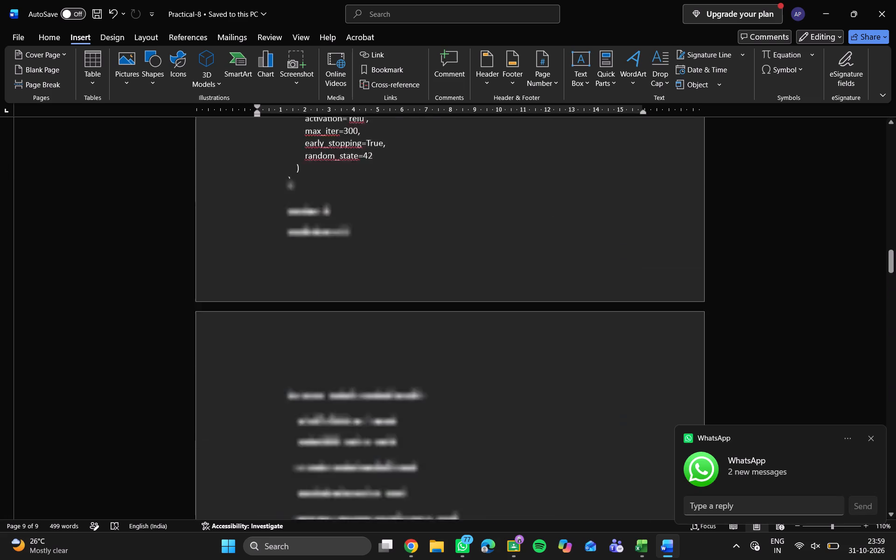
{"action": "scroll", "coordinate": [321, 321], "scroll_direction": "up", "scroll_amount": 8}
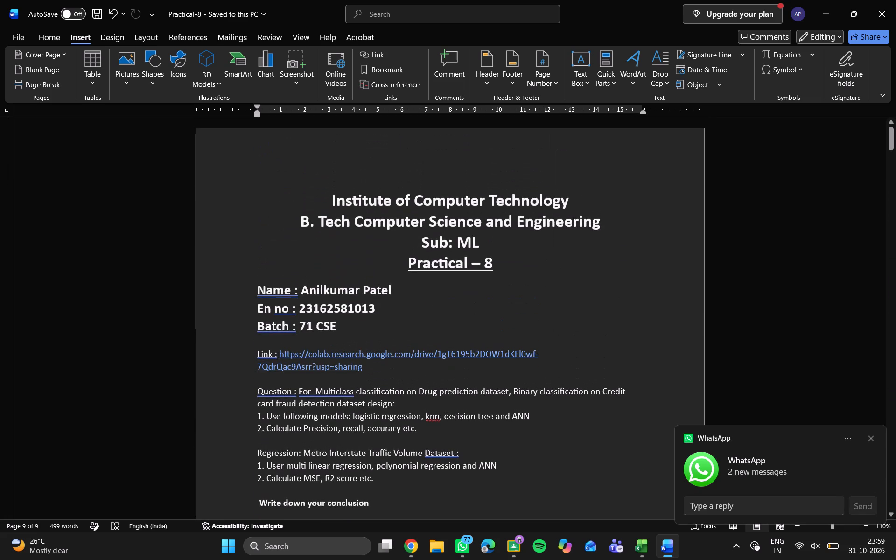
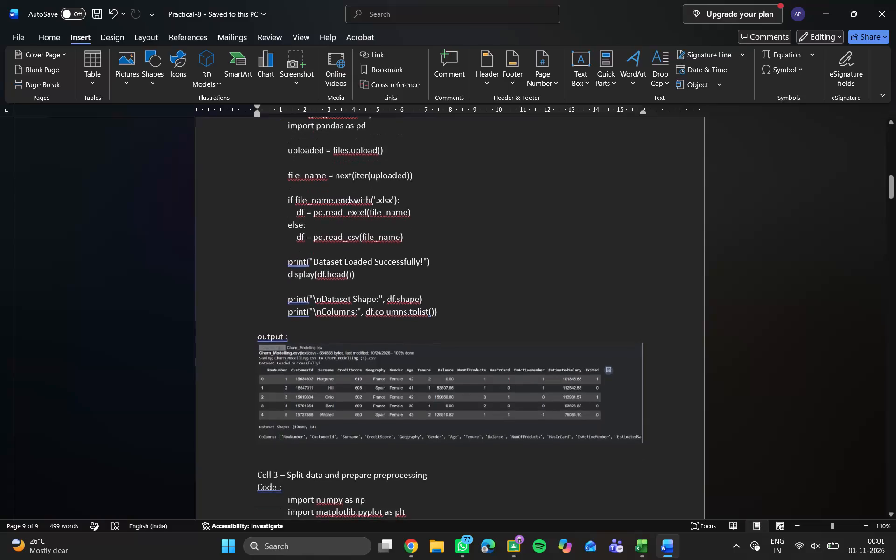
Save a copy of the report as a PDF named Practical-8 in the SEM-7 ML folder.
{"action": "scroll", "coordinate": [316, 337], "scroll_direction": "up", "scroll_amount": 1}
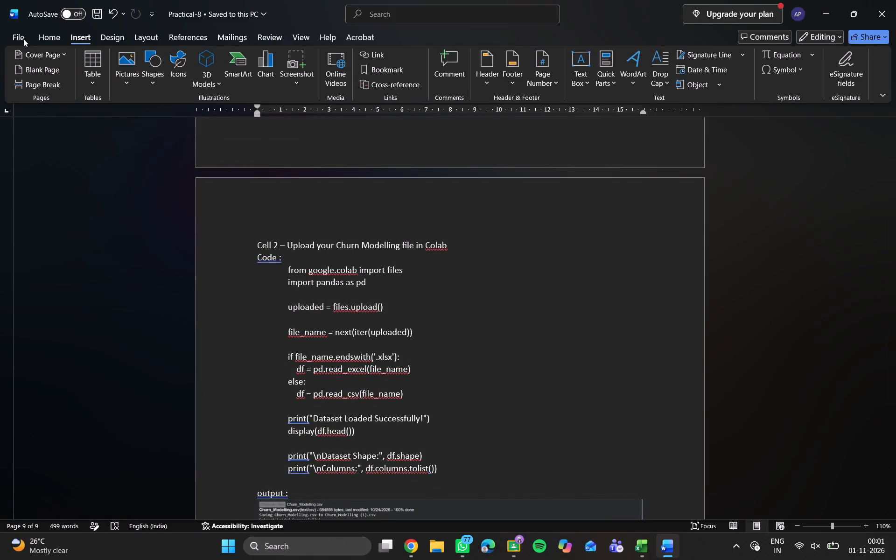
{"action": "left_click", "coordinate": [23, 38]}
{"action": "left_click", "coordinate": [41, 195]}
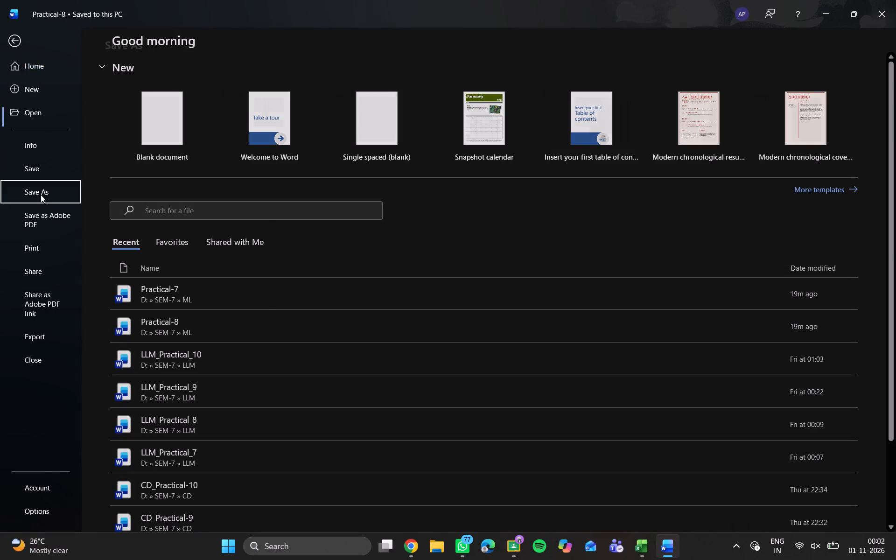
{"action": "left_click", "coordinate": [140, 316]}
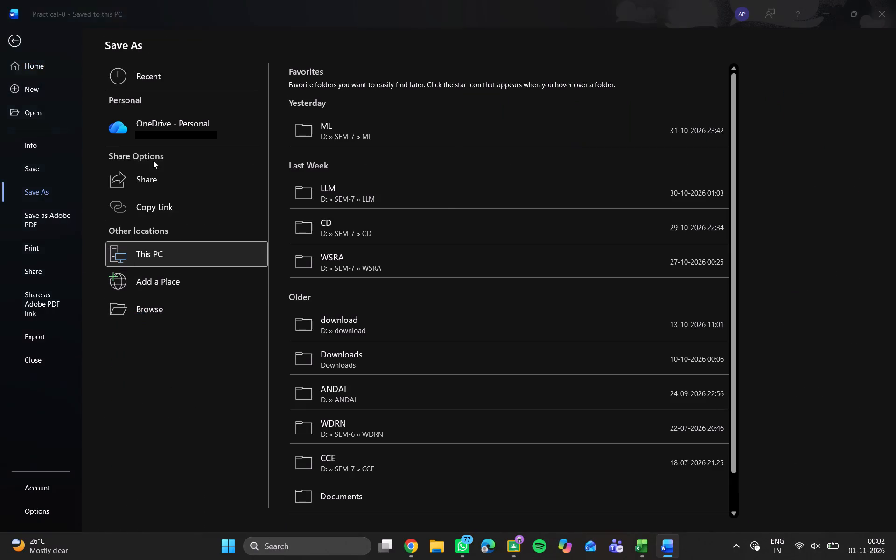
{"action": "left_click", "coordinate": [117, 214]}
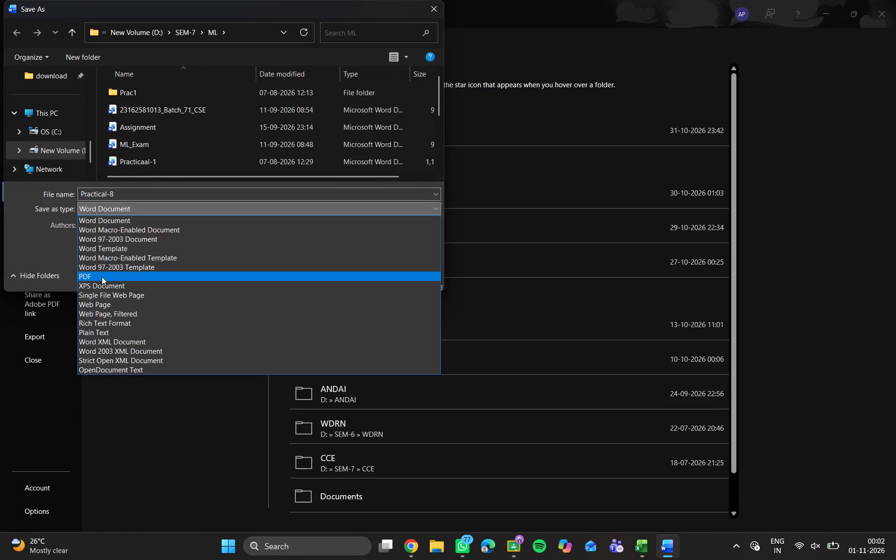
{"action": "left_click", "coordinate": [101, 276]}
{"action": "scroll", "coordinate": [189, 131], "scroll_direction": "down", "scroll_amount": 6}
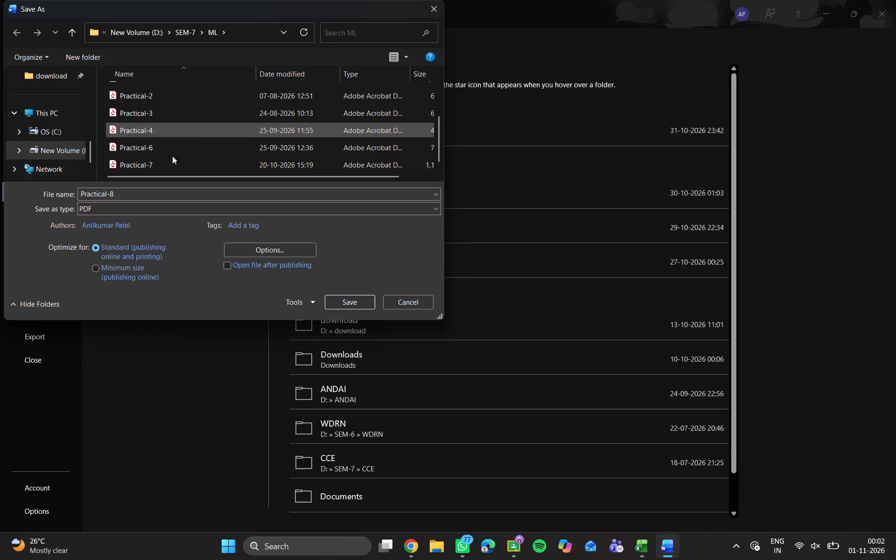
{"action": "left_click", "coordinate": [348, 303]}
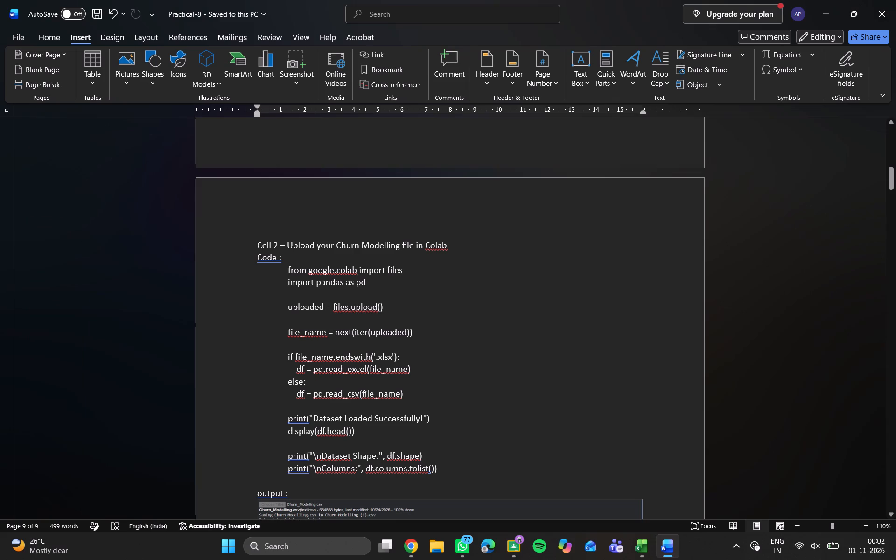
Look through all pages of the exported Practical-8 PDF to check its layout, then close the PDF viewer.
{"action": "scroll", "coordinate": [475, 342], "scroll_direction": "down", "scroll_amount": 2, "text": "ctrl"}
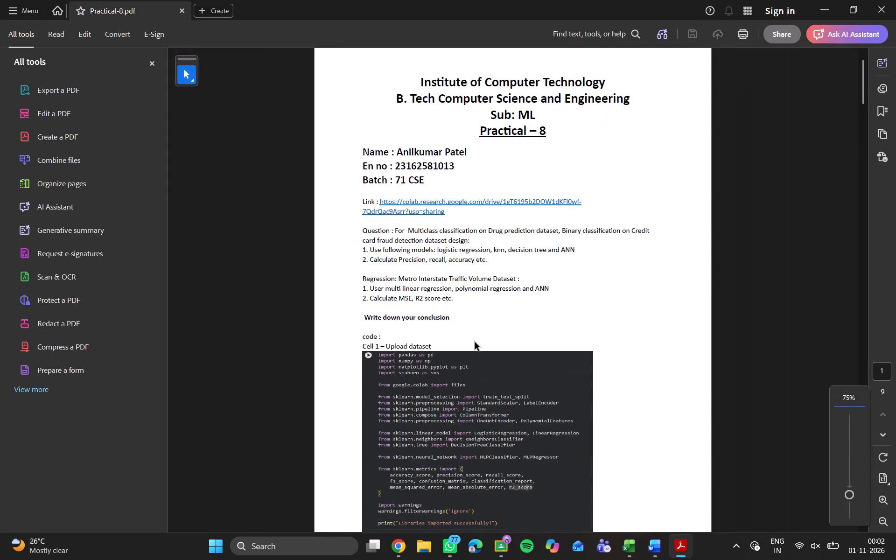
{"action": "scroll", "coordinate": [475, 342], "scroll_direction": "down", "scroll_amount": 4}
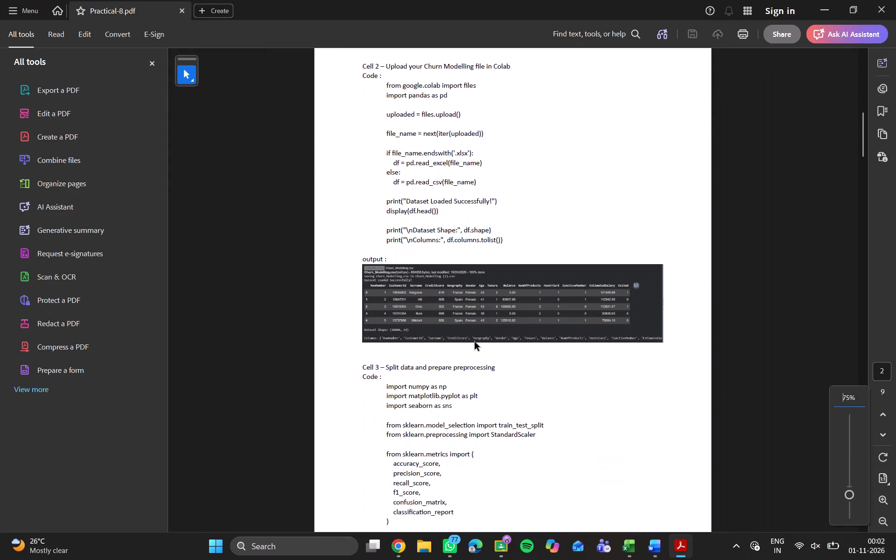
{"action": "scroll", "coordinate": [475, 342], "scroll_direction": "down", "scroll_amount": 2}
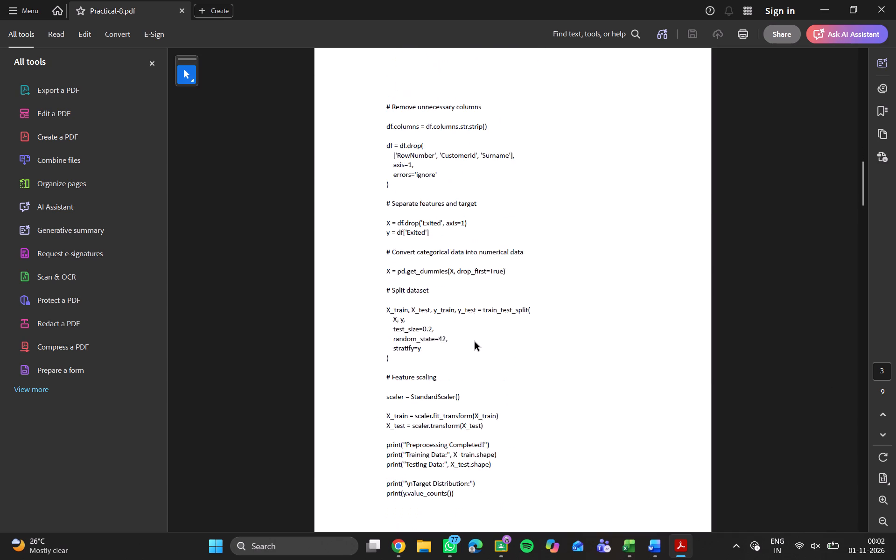
{"action": "scroll", "coordinate": [475, 342], "scroll_direction": "down", "scroll_amount": 3}
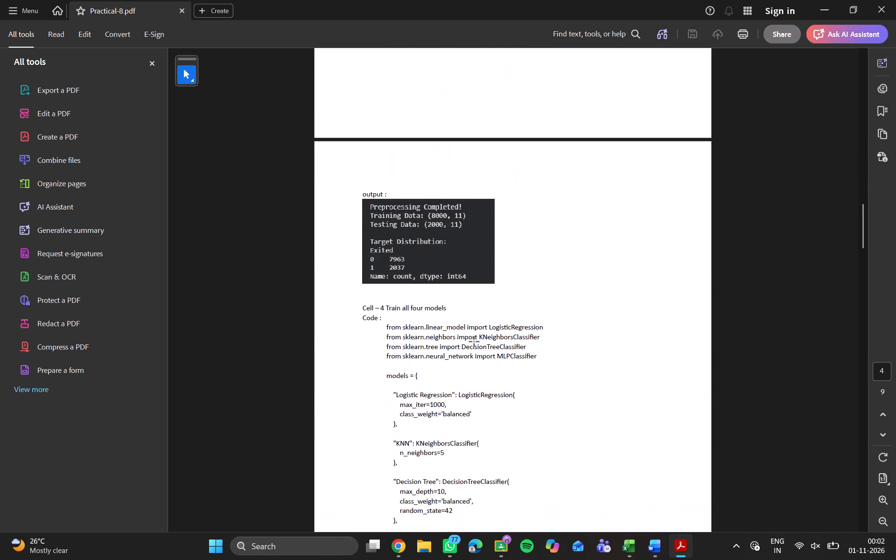
{"action": "scroll", "coordinate": [475, 342], "scroll_direction": "down", "scroll_amount": 4}
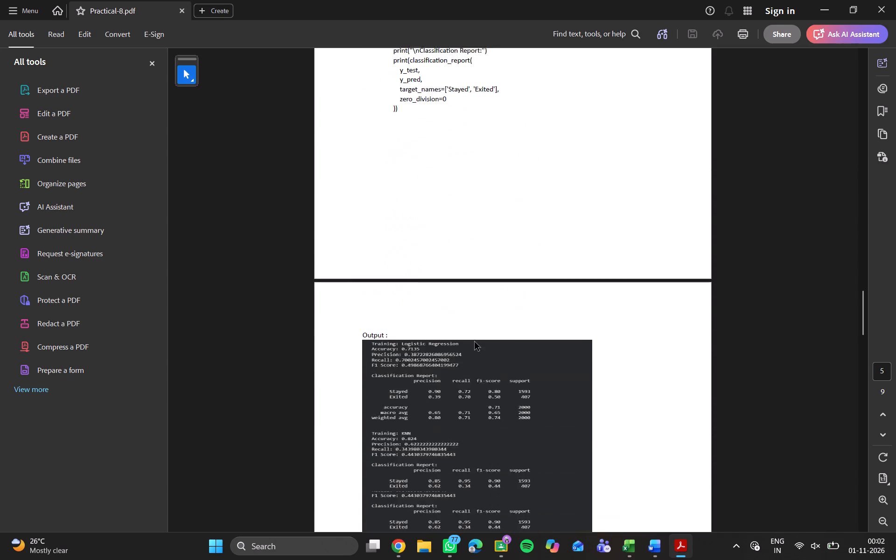
{"action": "scroll", "coordinate": [475, 342], "scroll_direction": "down", "scroll_amount": 5}
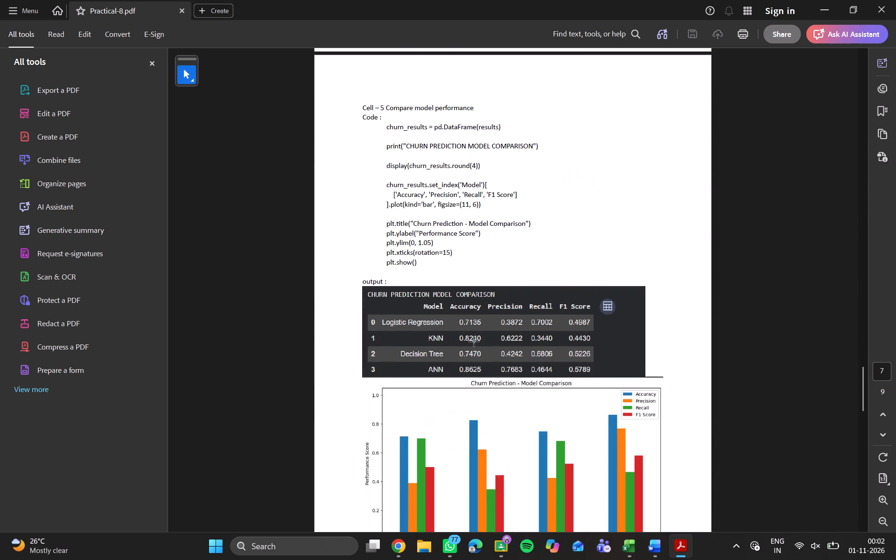
{"action": "scroll", "coordinate": [475, 342], "scroll_direction": "down", "scroll_amount": 3}
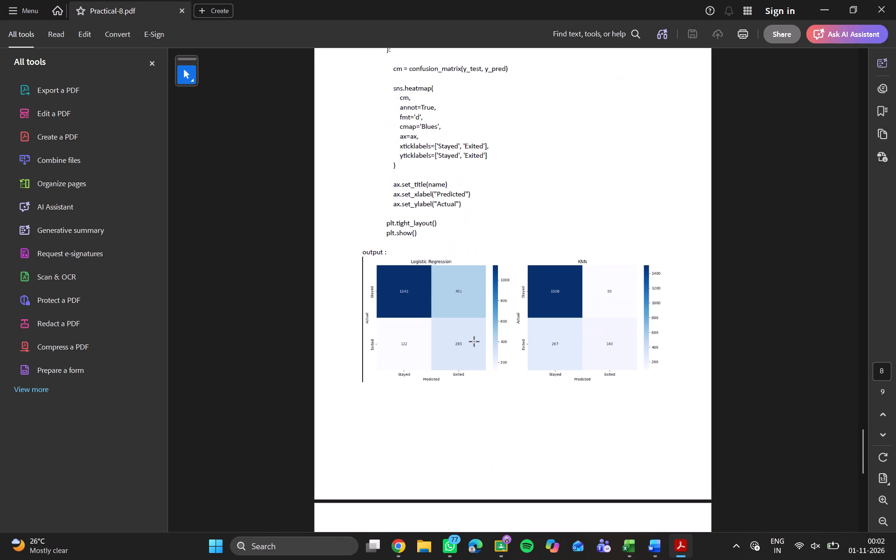
{"action": "scroll", "coordinate": [475, 342], "scroll_direction": "down", "scroll_amount": 3}
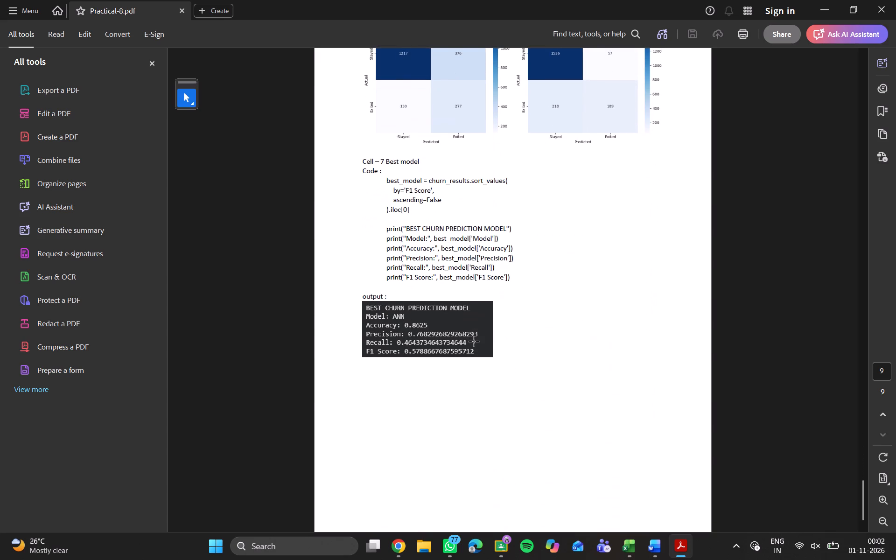
{"action": "scroll", "coordinate": [586, 169], "scroll_direction": "right", "scroll_amount": 1}
{"action": "left_click", "coordinate": [895, 0]}
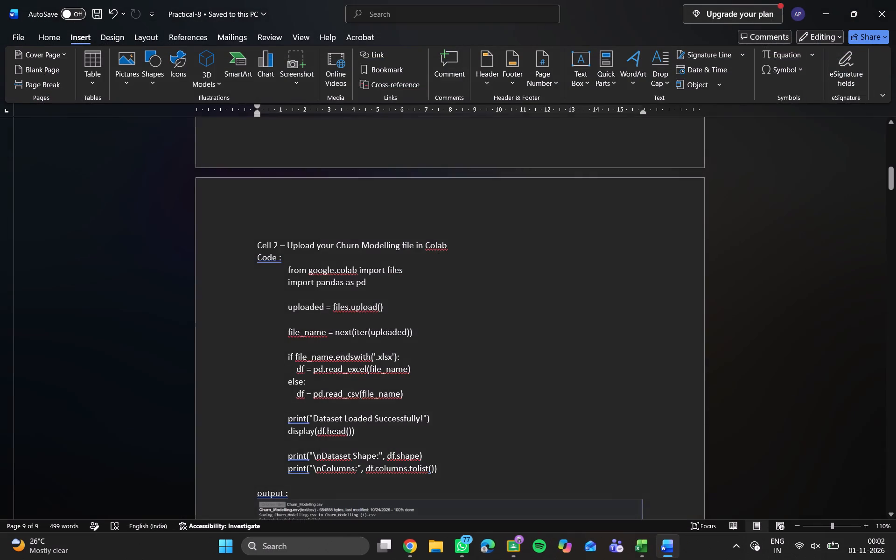
Copy the Practical-8 title and student details block, from the institute name through the batch line, into a new blank document.
{"action": "scroll", "coordinate": [557, 228], "scroll_direction": "up", "scroll_amount": 20}
{"action": "scroll", "coordinate": [557, 228], "scroll_direction": "up", "scroll_amount": 12}
{"action": "right_click", "coordinate": [557, 228]}
{"action": "scroll", "coordinate": [557, 228], "scroll_direction": "up", "scroll_amount": 2}
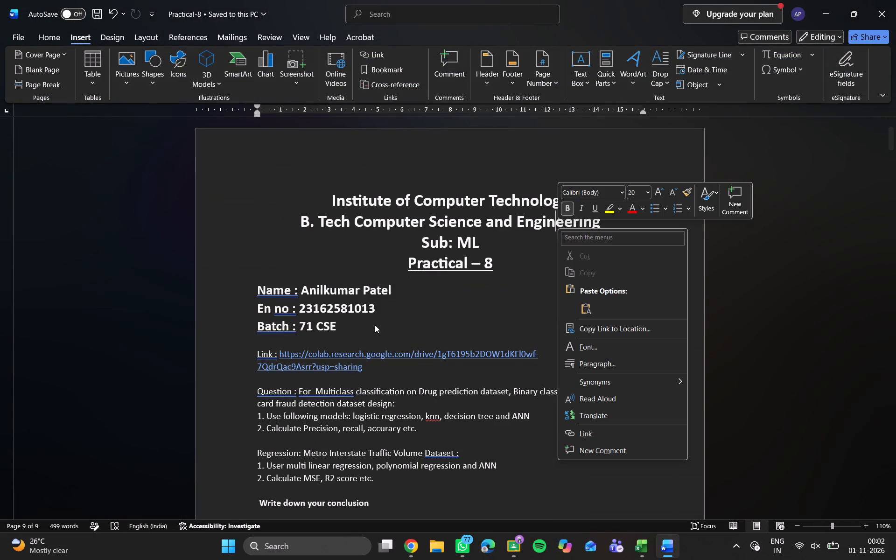
{"action": "left_click", "coordinate": [375, 325]}
{"action": "left_click_drag", "start_coordinate": [375, 325], "coordinate": [327, 181]}
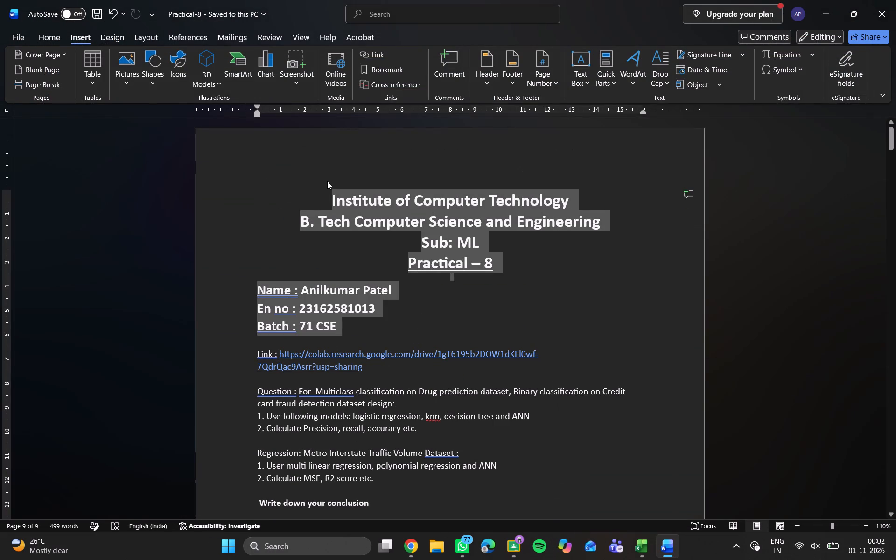
{"action": "key", "text": "ctrl+c"}
{"action": "key", "text": "ctrl+n"}
{"action": "key", "text": "ctrl+v"}
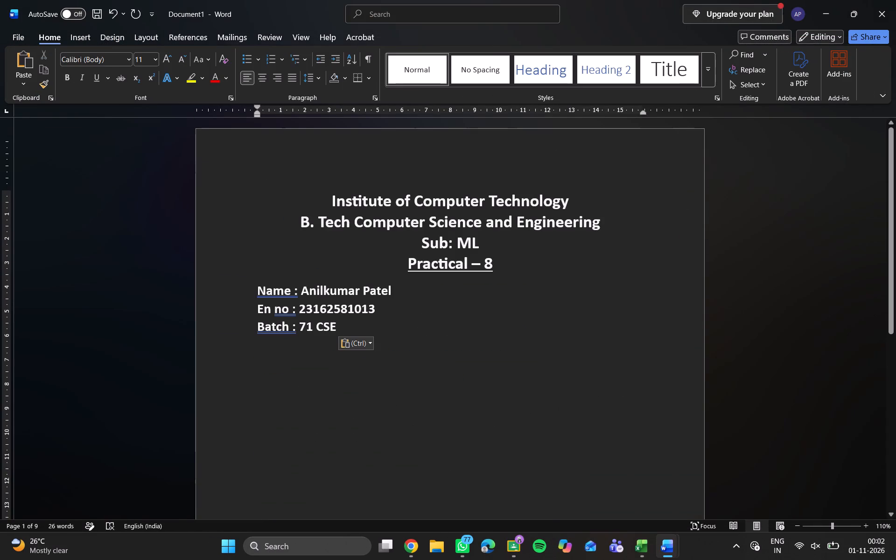
Change the practical number in the new document's title to 9.
{"action": "left_click", "coordinate": [509, 261]}
{"action": "key", "text": "BackSpace"}
{"action": "key", "text": "9"}
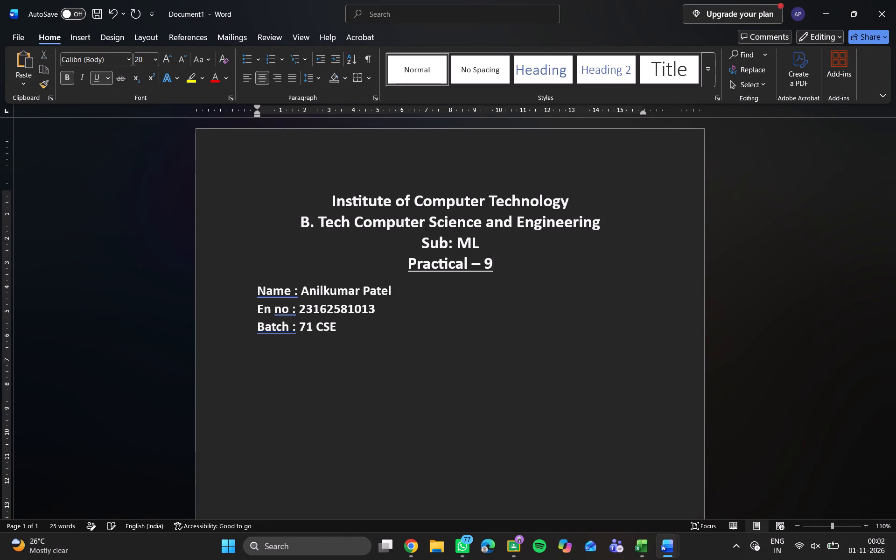
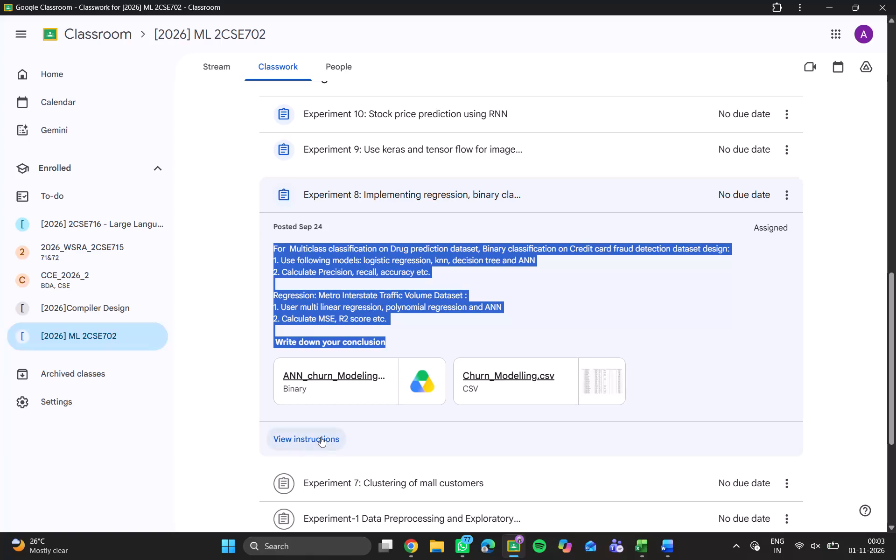
Upload Practical-8.pdf from the SEM-7 ML folder as an attachment to your work on the Experiment 8 assignment in Google Classroom.
{"action": "left_click", "coordinate": [321, 437]}
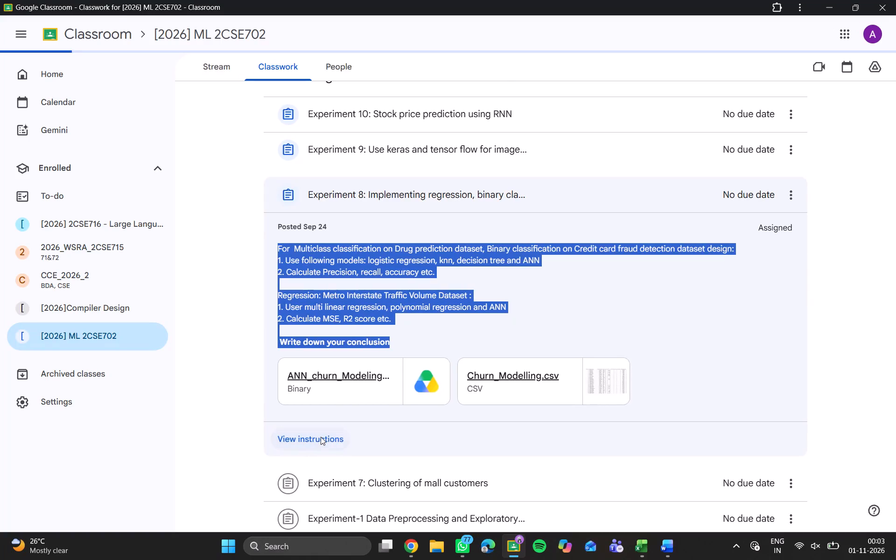
{"action": "left_click", "coordinate": [797, 105]}
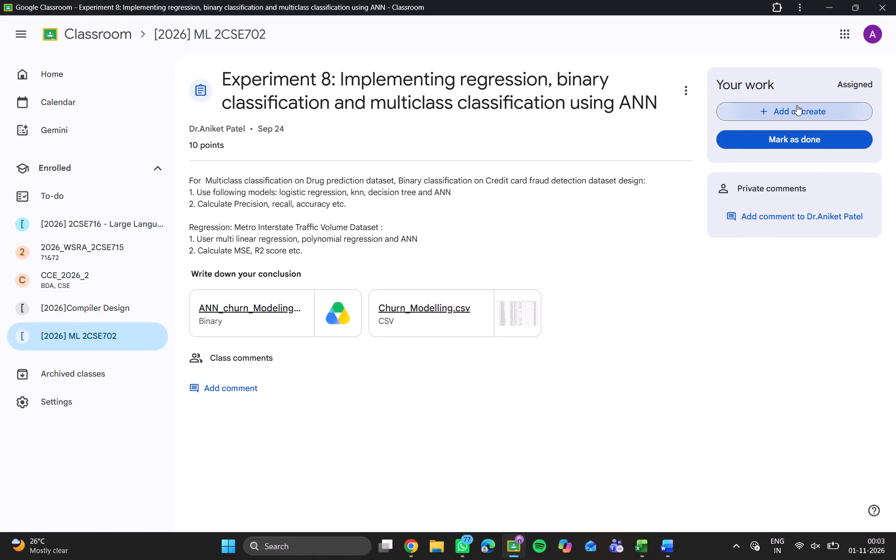
{"action": "left_click", "coordinate": [755, 198]}
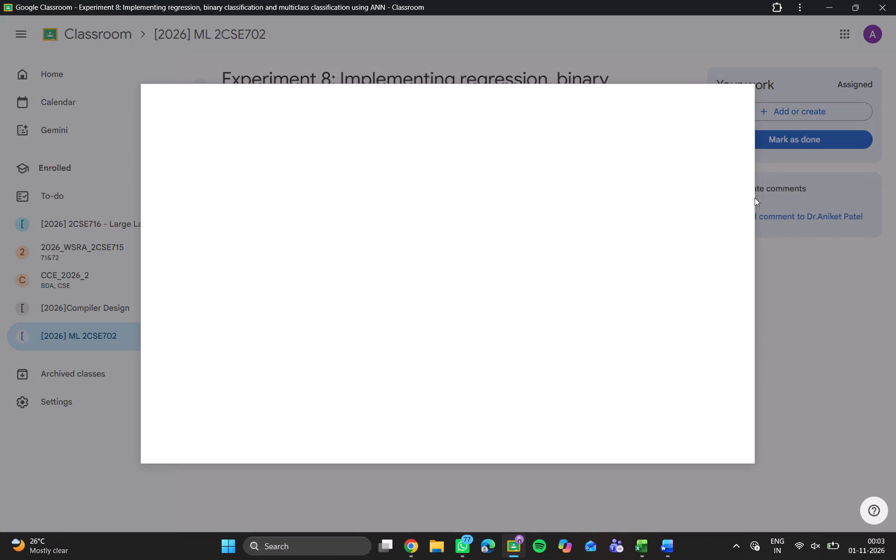
{"action": "left_click", "coordinate": [453, 326]}
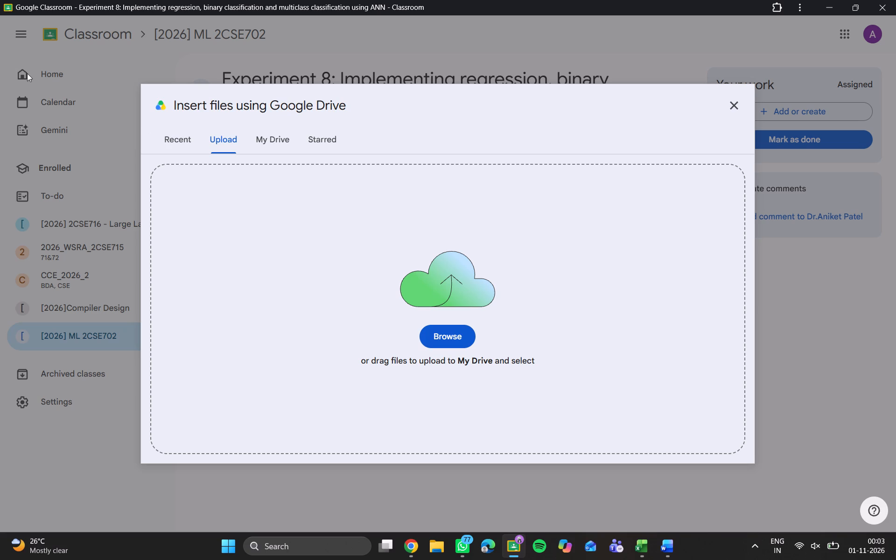
{"action": "left_click", "coordinate": [440, 331]}
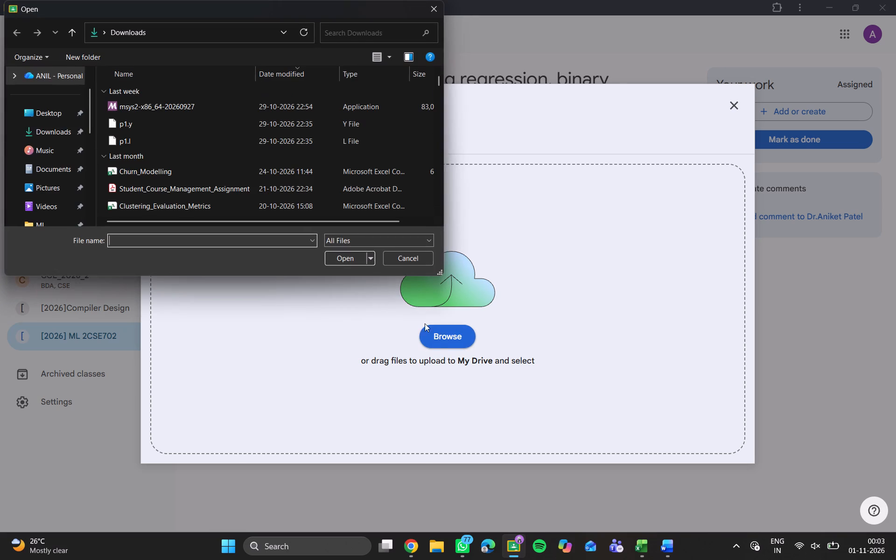
{"action": "left_click", "coordinate": [59, 220]}
{"action": "scroll", "coordinate": [241, 149], "scroll_direction": "down", "scroll_amount": 6}
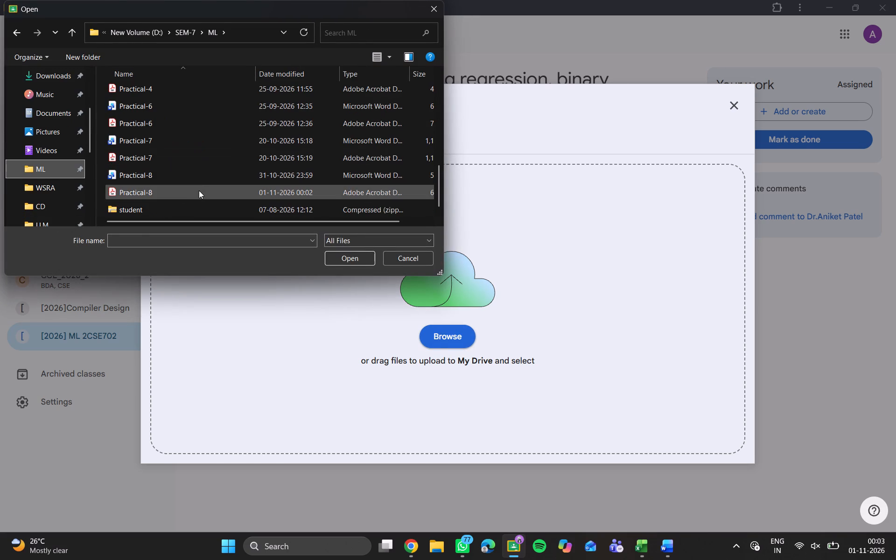
{"action": "double_click", "coordinate": [199, 190]}
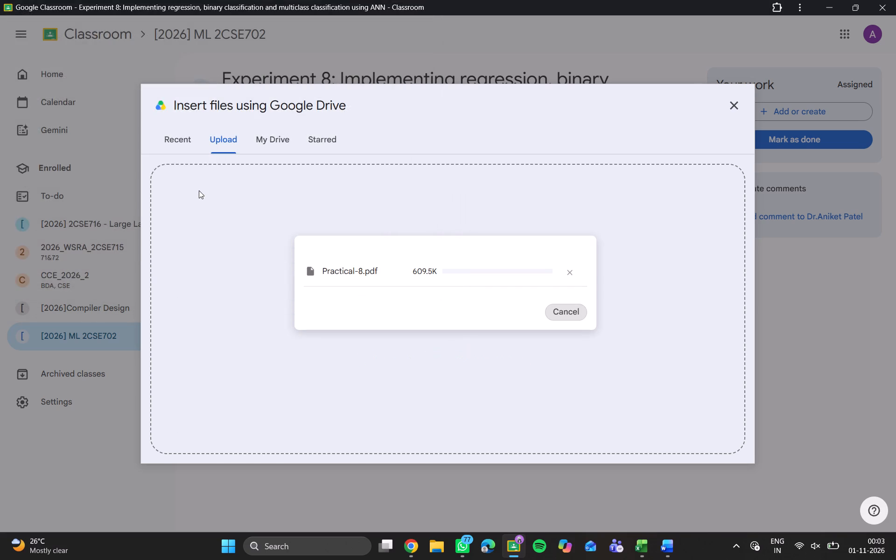
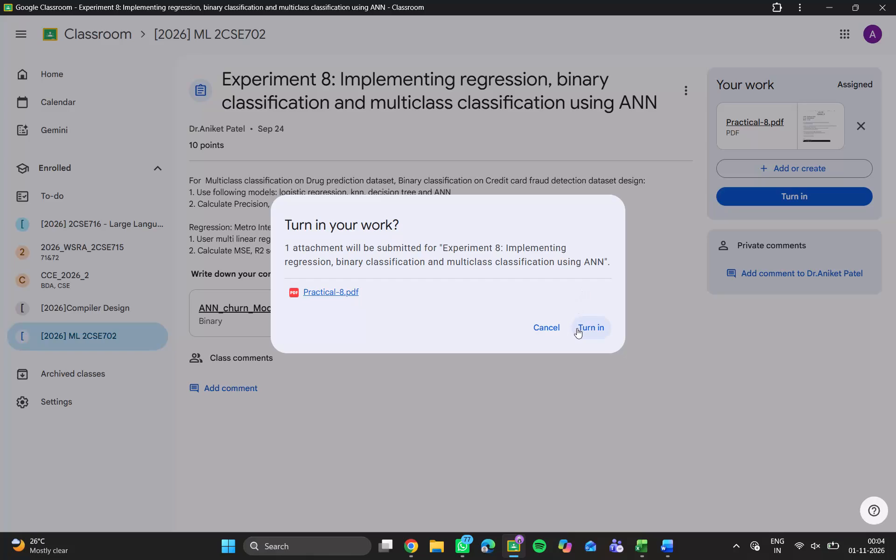
Turn in the Experiment 8 assignment with Practical-8.pdf as the submitted attachment.
{"action": "left_click", "coordinate": [577, 328]}
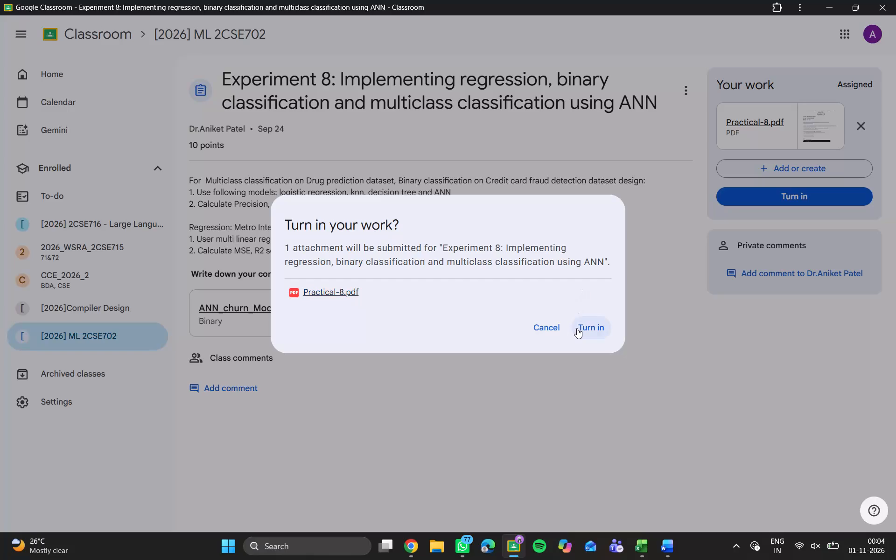
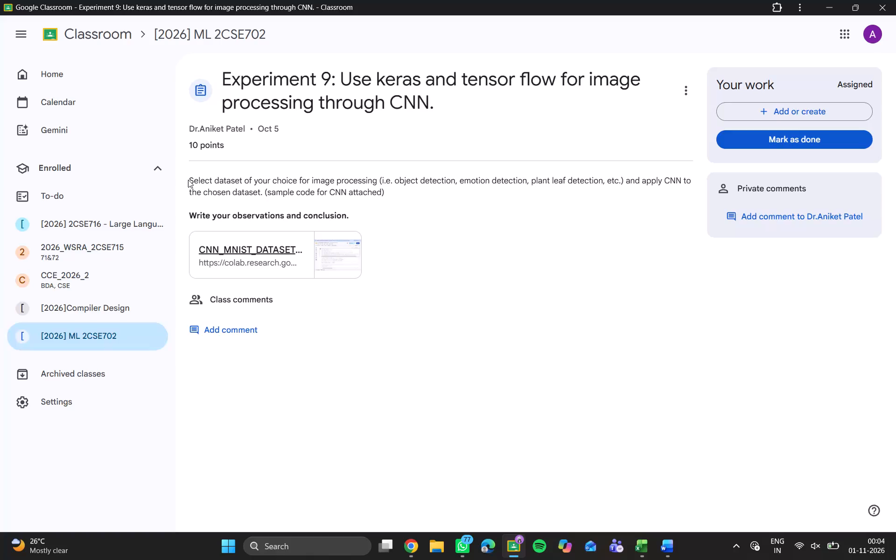
Open the sample notebook CNN_MNIST_DATASET attached to Experiment 9 and review its code cells from start to end.
{"action": "left_click", "coordinate": [273, 243]}
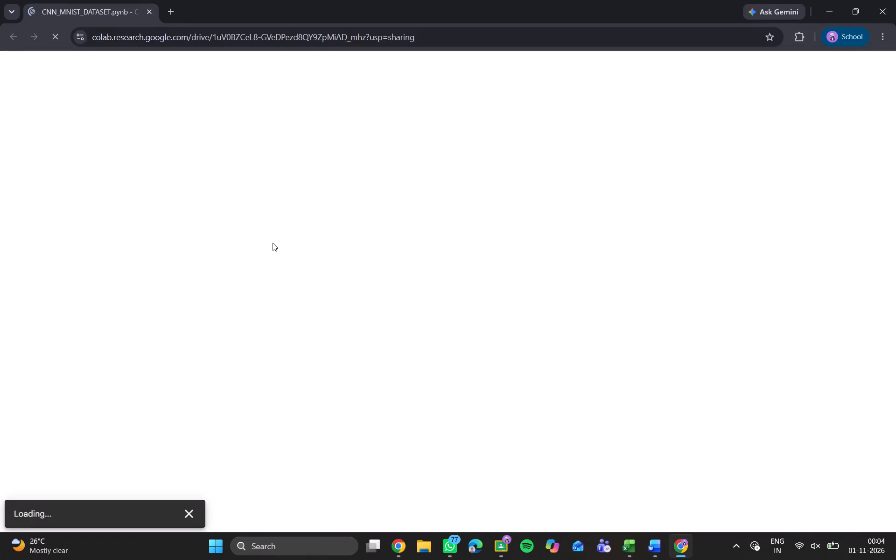
{"action": "scroll", "coordinate": [273, 243], "scroll_direction": "up", "scroll_amount": 1}
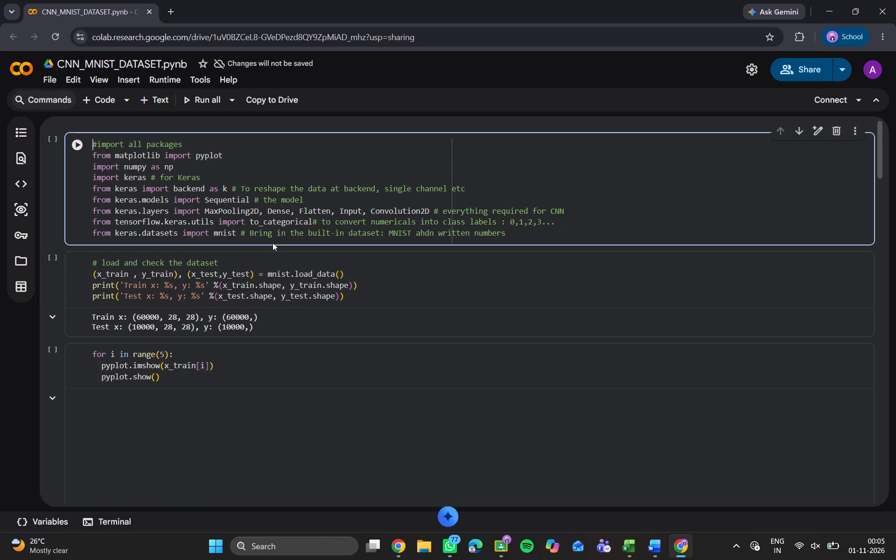
{"action": "scroll", "coordinate": [273, 243], "scroll_direction": "down", "scroll_amount": 6}
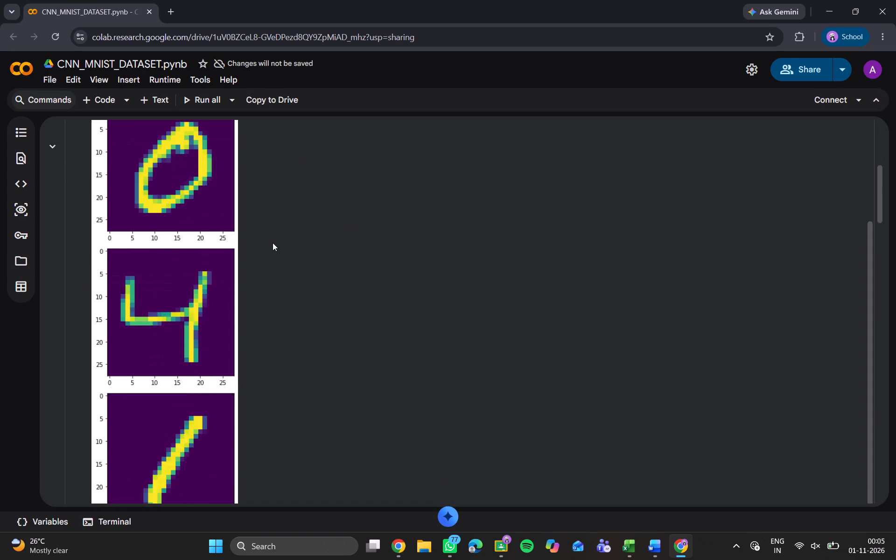
{"action": "scroll", "coordinate": [273, 243], "scroll_direction": "down", "scroll_amount": 5}
{"action": "scroll", "coordinate": [273, 243], "scroll_direction": "up", "scroll_amount": 5}
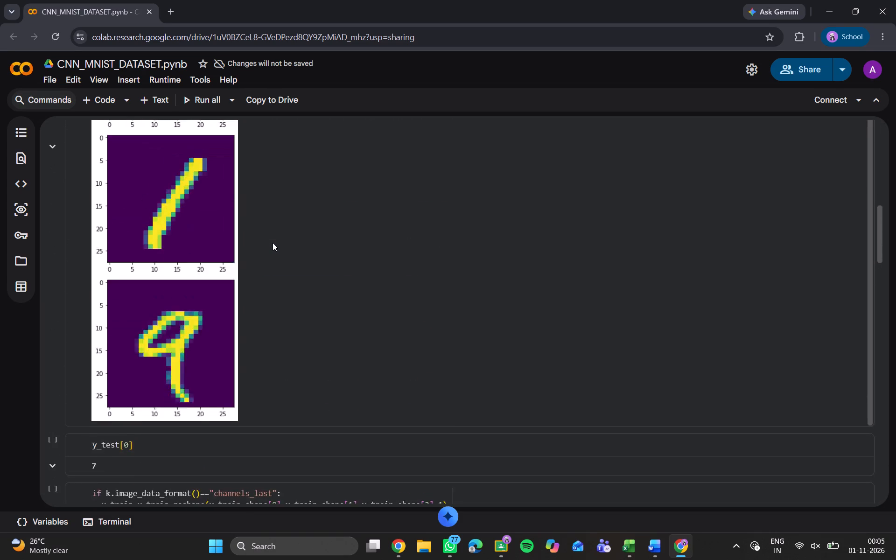
{"action": "scroll", "coordinate": [273, 243], "scroll_direction": "down", "scroll_amount": 3}
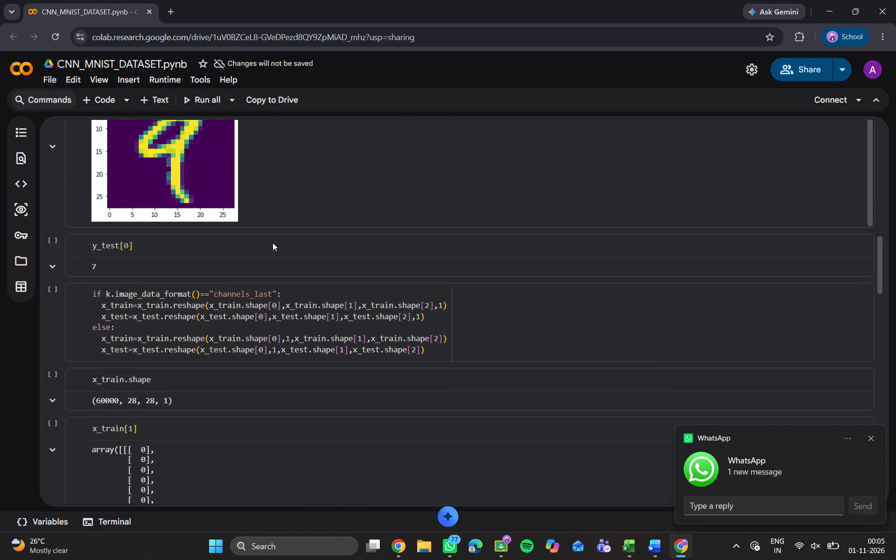
{"action": "scroll", "coordinate": [273, 243], "scroll_direction": "down", "scroll_amount": 12}
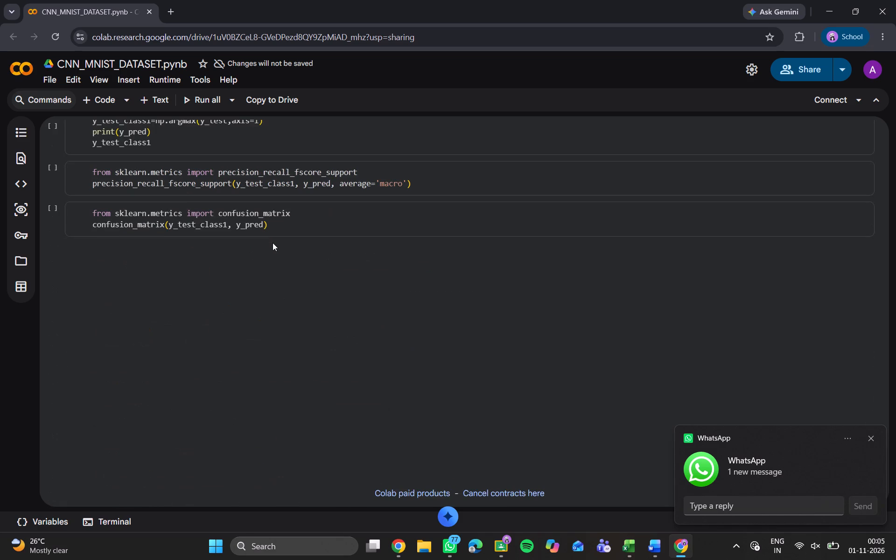
{"action": "scroll", "coordinate": [273, 243], "scroll_direction": "up", "scroll_amount": 10}
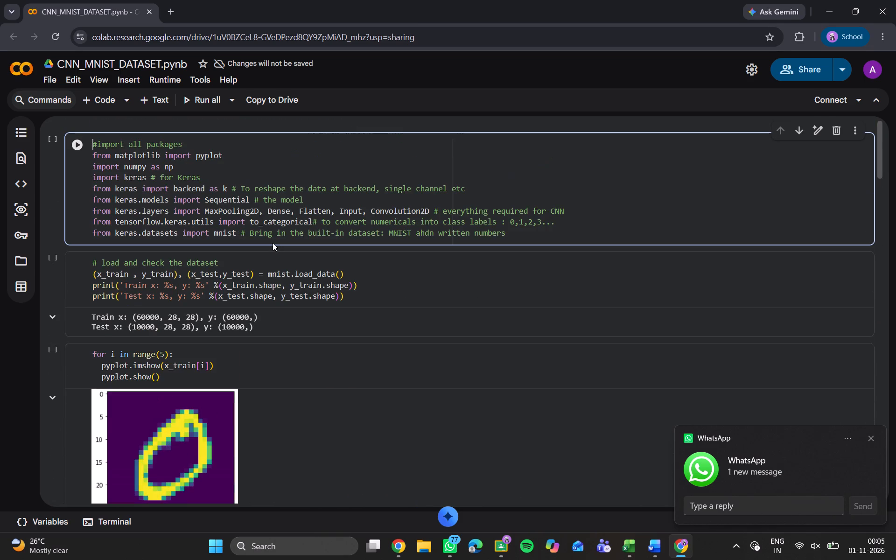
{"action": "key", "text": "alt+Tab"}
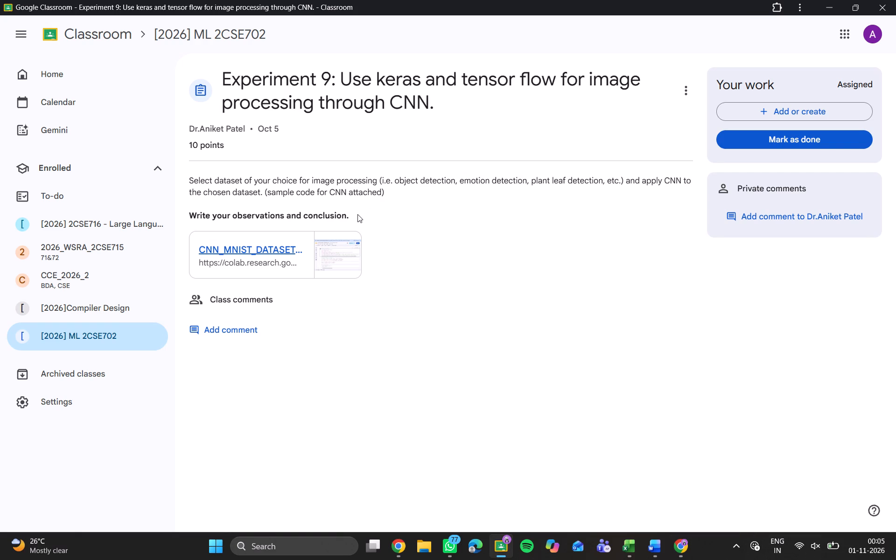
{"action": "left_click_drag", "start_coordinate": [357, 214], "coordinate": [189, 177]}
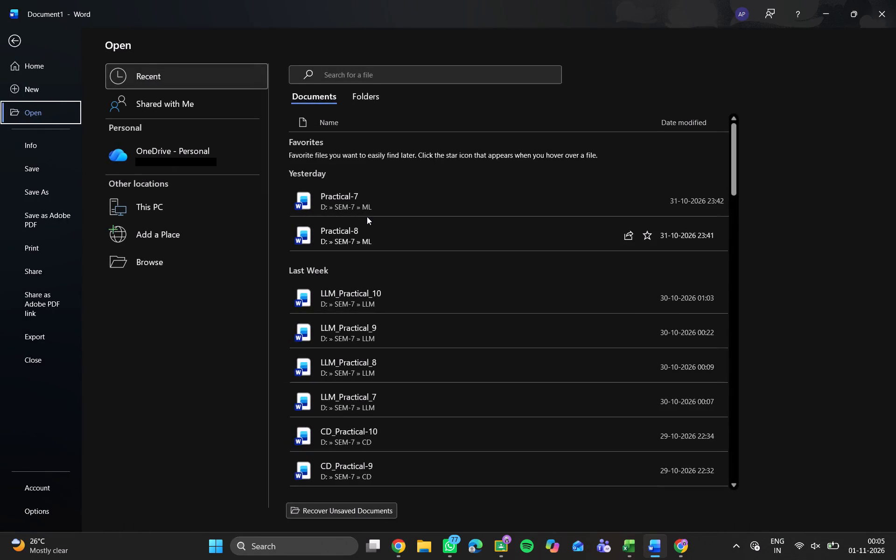
{"action": "left_click", "coordinate": [377, 230]}
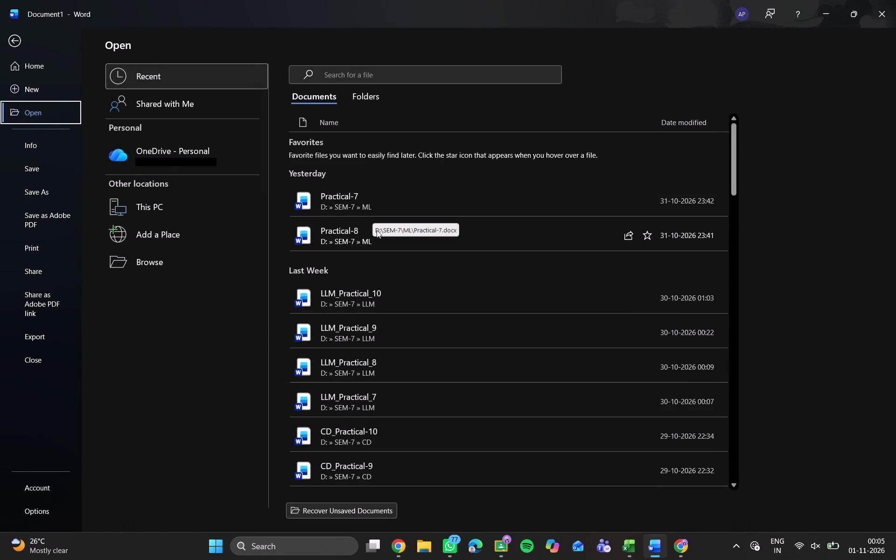
{"action": "left_click", "coordinate": [364, 234]}
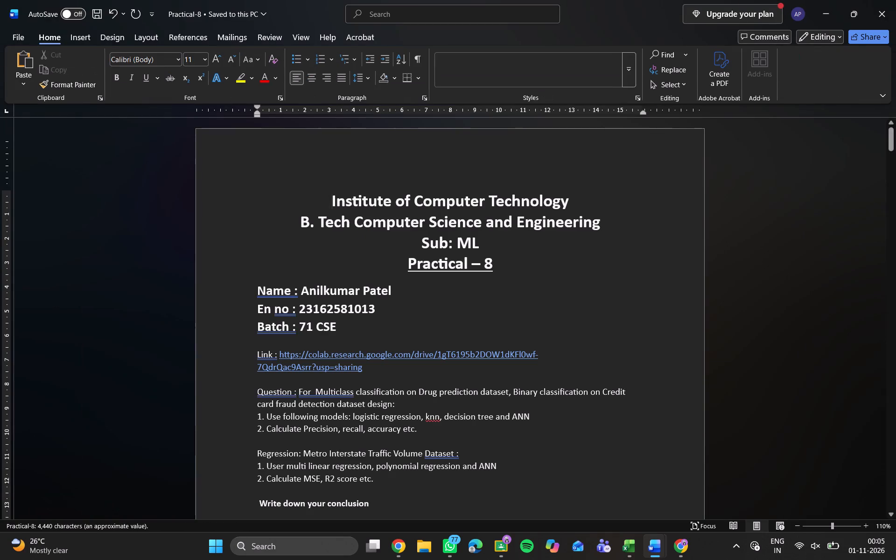
Add the line "conclusion:" at the end of the Practical-8 report and paste the copied churn prediction conclusion below it.
{"action": "key", "text": "ctrl+a"}
{"action": "key", "text": "Down"}
{"action": "key", "text": "shift+Return"}
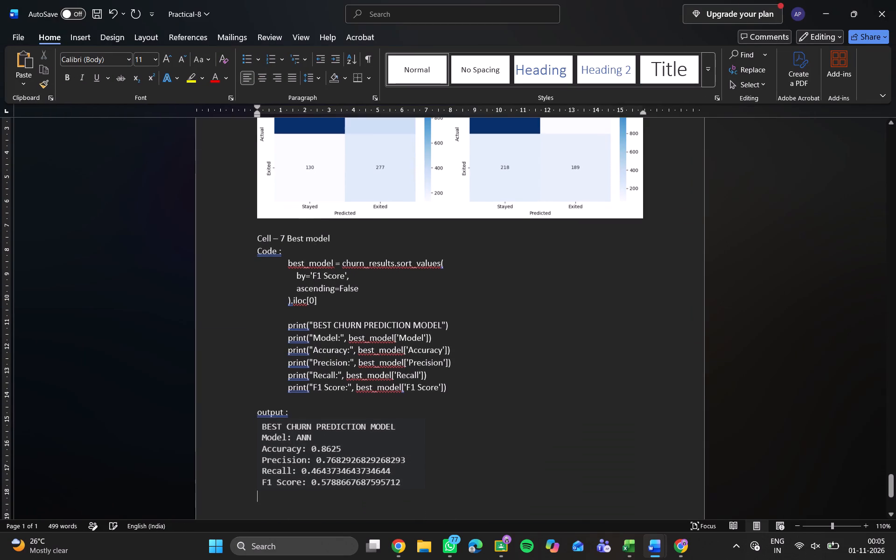
{"action": "key", "text": "shift+Return"}
{"action": "type", "text": "con"}
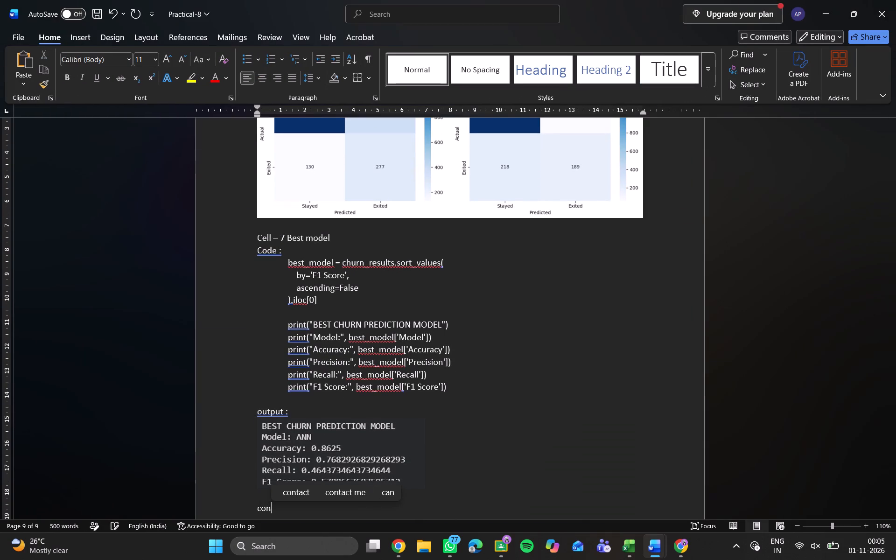
{"action": "type", "text": "clu"}
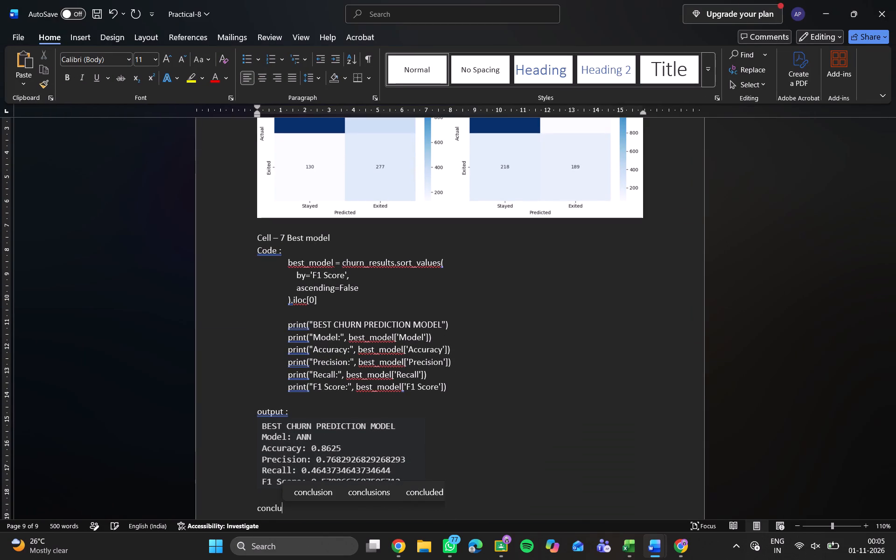
{"action": "key", "text": "Up"}
{"action": "key", "text": "space"}
{"action": "type", "text": ":"}
{"action": "key", "text": "space"}
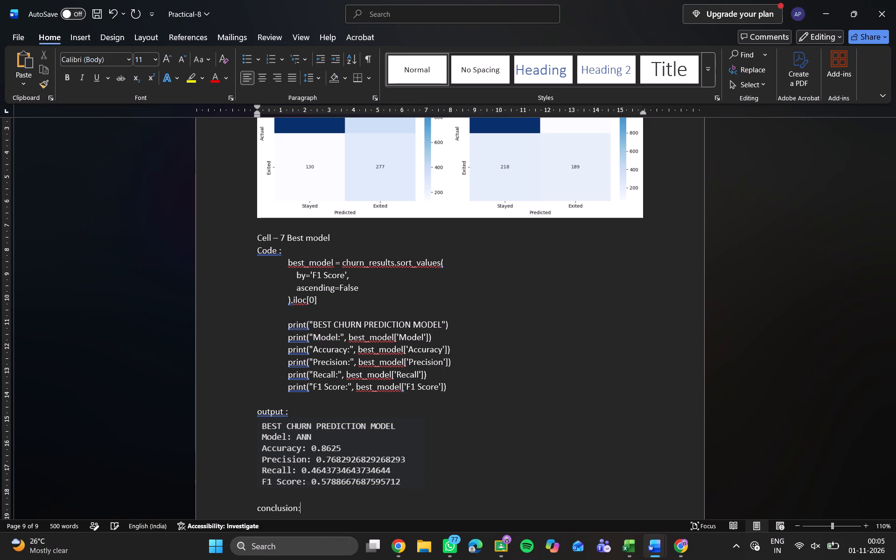
{"action": "key", "text": "Return"}
{"action": "key", "text": "ctrl+v"}
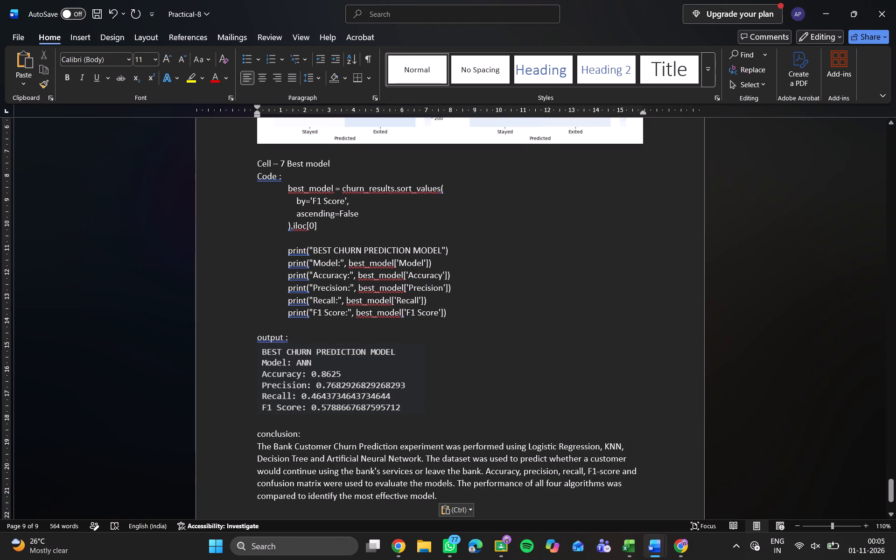
Capitalize the first letter of the conclusion heading and make the heading bold.
{"action": "left_click", "coordinate": [262, 433]}
{"action": "key", "text": "BackSpace"}
{"action": "key", "text": "shift+c"}
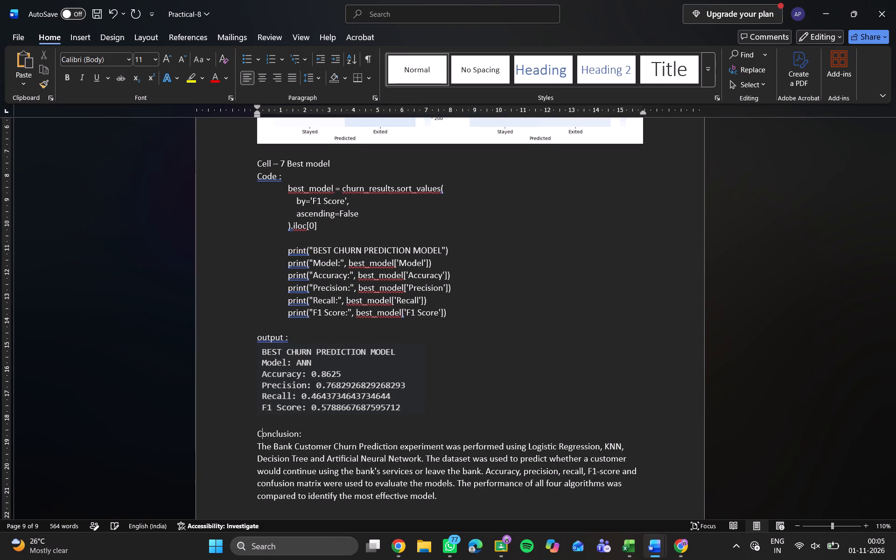
{"action": "left_click_drag", "start_coordinate": [309, 433], "coordinate": [245, 433]}
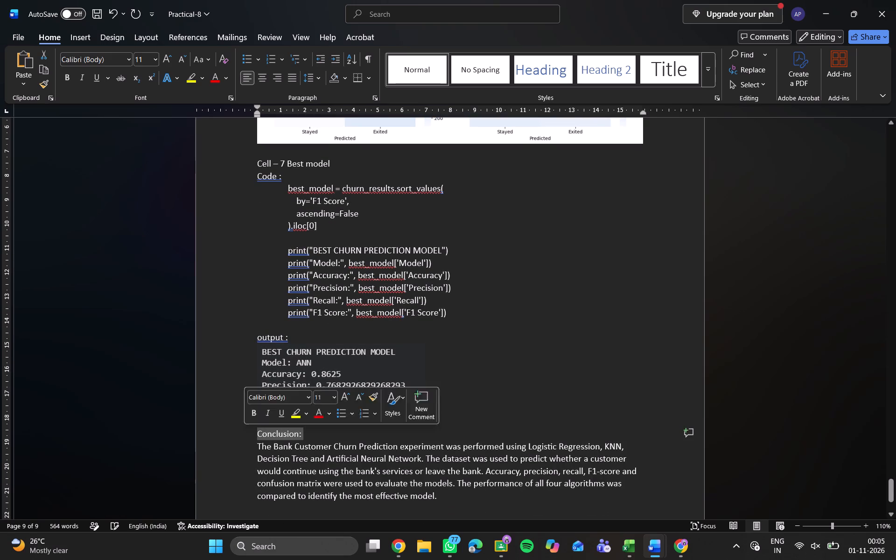
{"action": "key", "text": "ctrl+b"}
Switch to Classroom, open the Experiment 8 assignment's instructions page and start unsubmitting the turned-in work.
{"action": "key", "text": "super+5"}
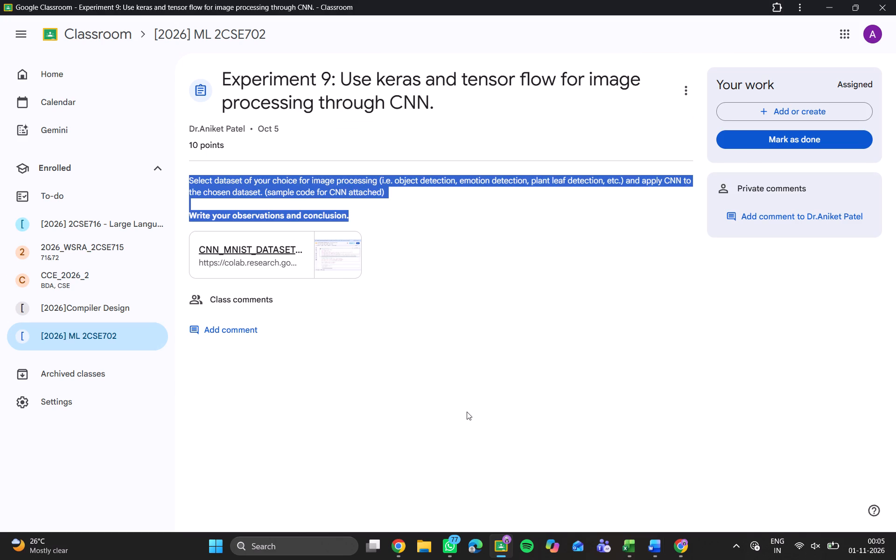
{"action": "scroll", "coordinate": [467, 412], "scroll_direction": "right", "scroll_amount": 4}
{"action": "scroll", "coordinate": [427, 359], "scroll_direction": "right", "scroll_amount": 4}
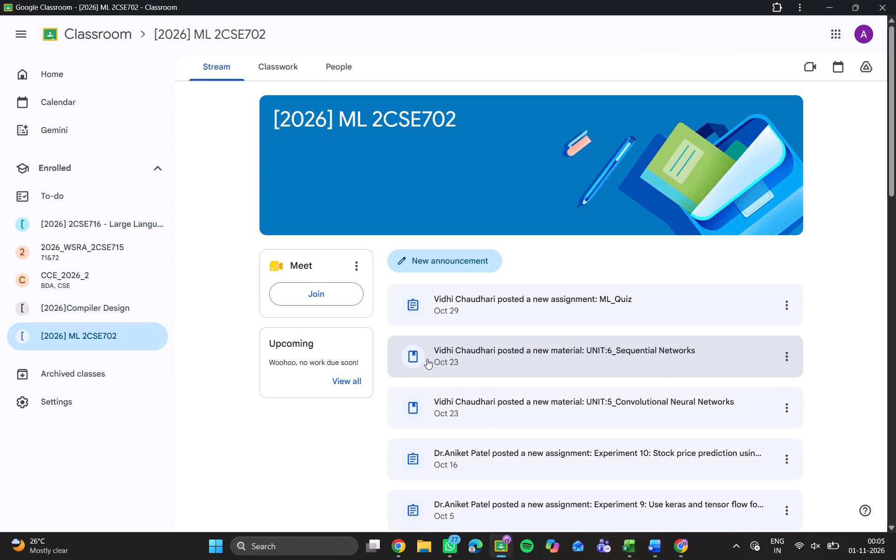
{"action": "scroll", "coordinate": [427, 359], "scroll_direction": "left", "scroll_amount": 7}
{"action": "left_click", "coordinate": [379, 390]}
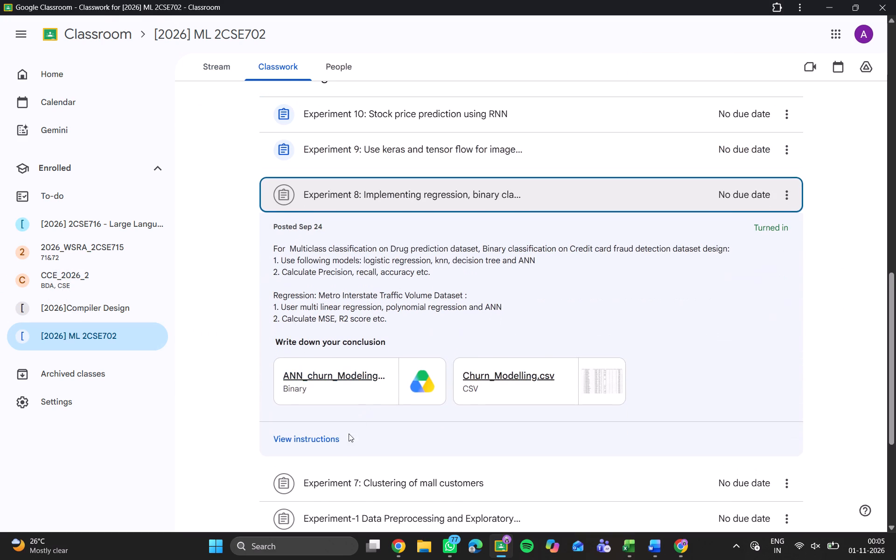
{"action": "left_click", "coordinate": [345, 441]}
{"action": "left_click", "coordinate": [810, 176]}
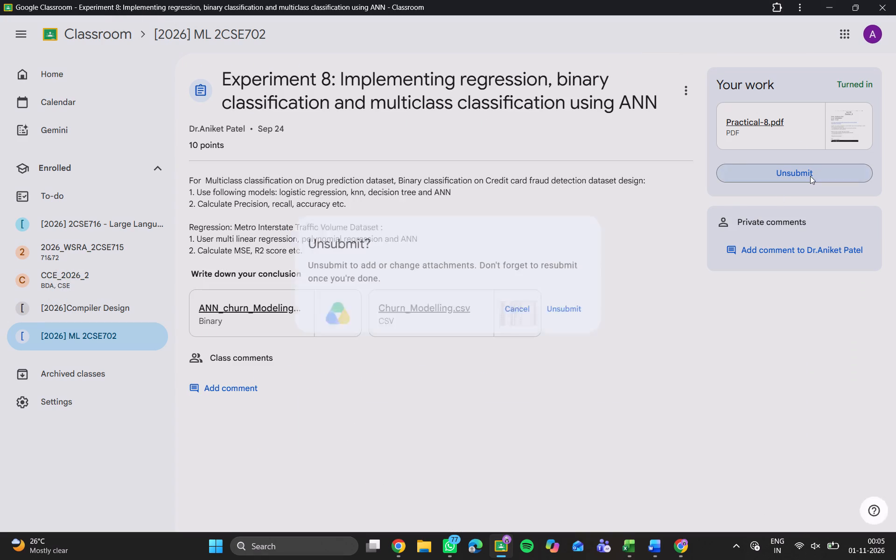
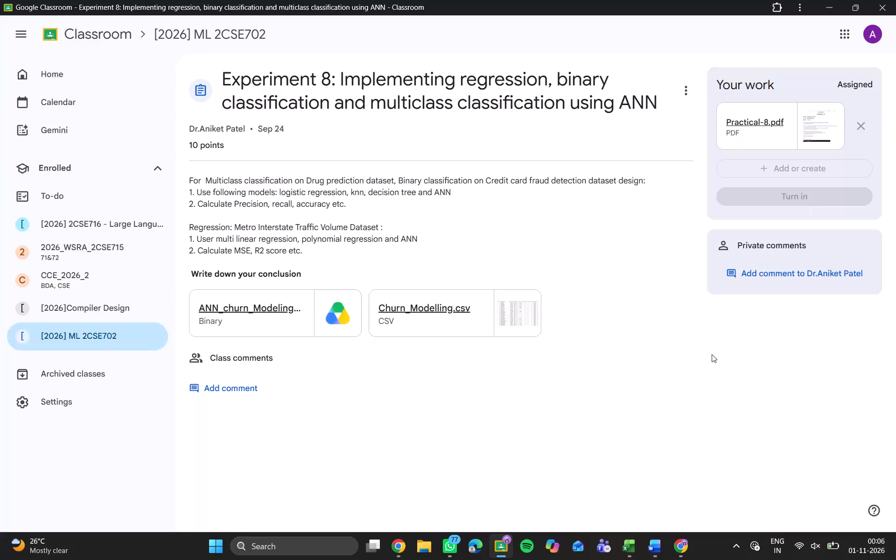
Switch to File Explorer, permanently delete the Practical-8 PDF from the ML folder, and return to Classroom.
{"action": "key", "text": "super+2"}
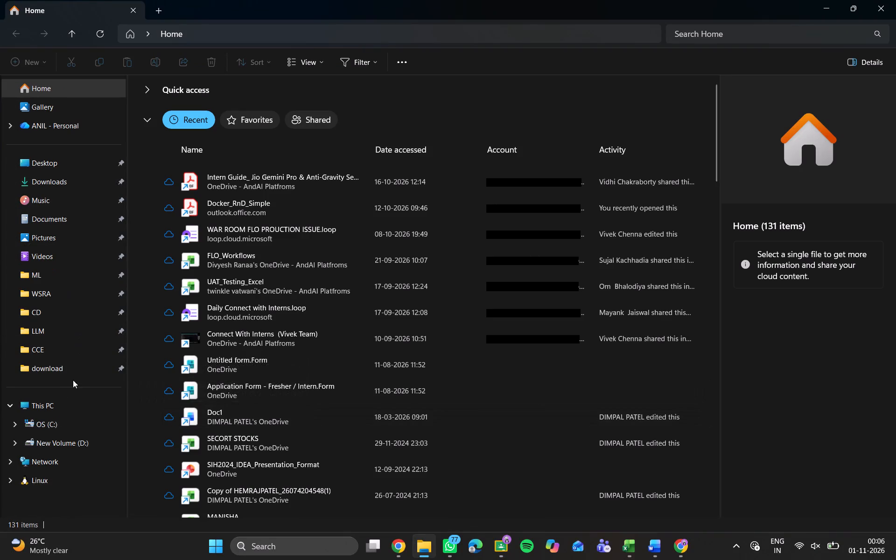
{"action": "left_click", "coordinate": [63, 272]}
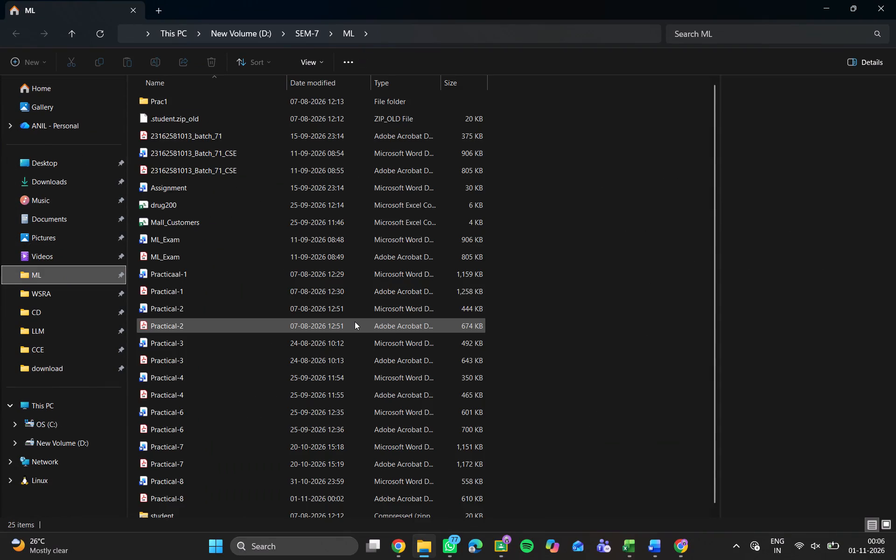
{"action": "scroll", "coordinate": [355, 322], "scroll_direction": "down", "scroll_amount": 5}
{"action": "left_click", "coordinate": [249, 495]}
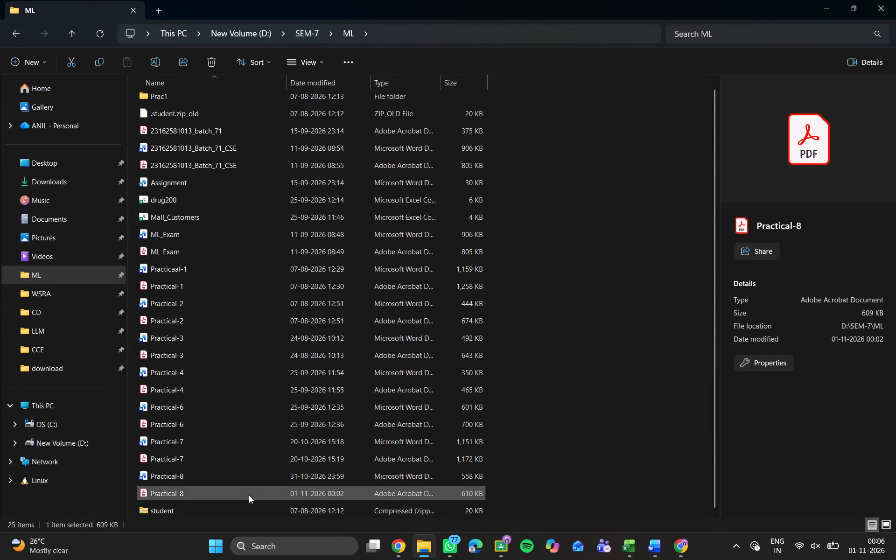
{"action": "key", "text": "shift+Delete"}
{"action": "key", "text": "Return"}
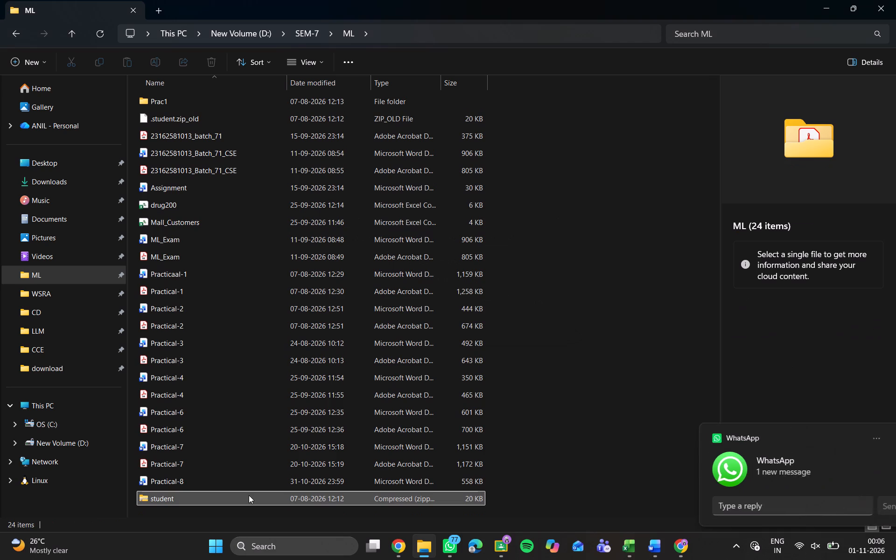
{"action": "left_click", "coordinate": [822, 8]}
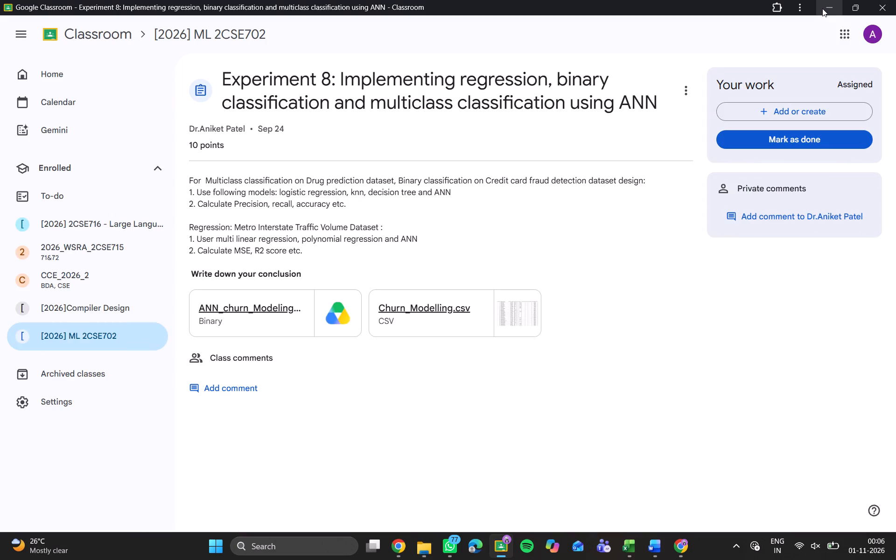
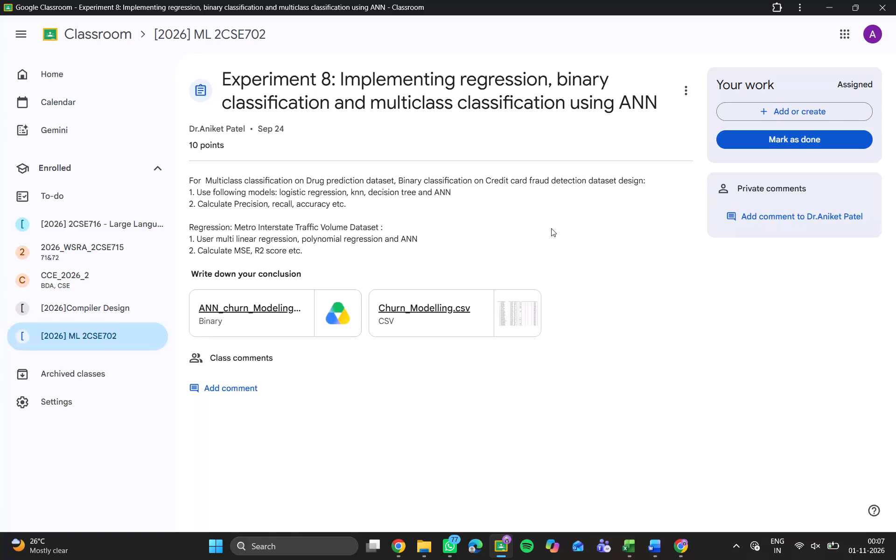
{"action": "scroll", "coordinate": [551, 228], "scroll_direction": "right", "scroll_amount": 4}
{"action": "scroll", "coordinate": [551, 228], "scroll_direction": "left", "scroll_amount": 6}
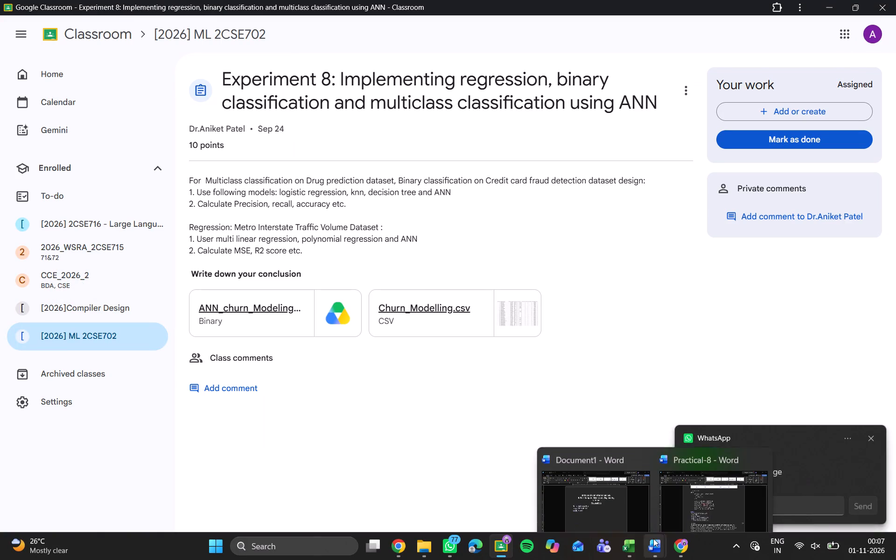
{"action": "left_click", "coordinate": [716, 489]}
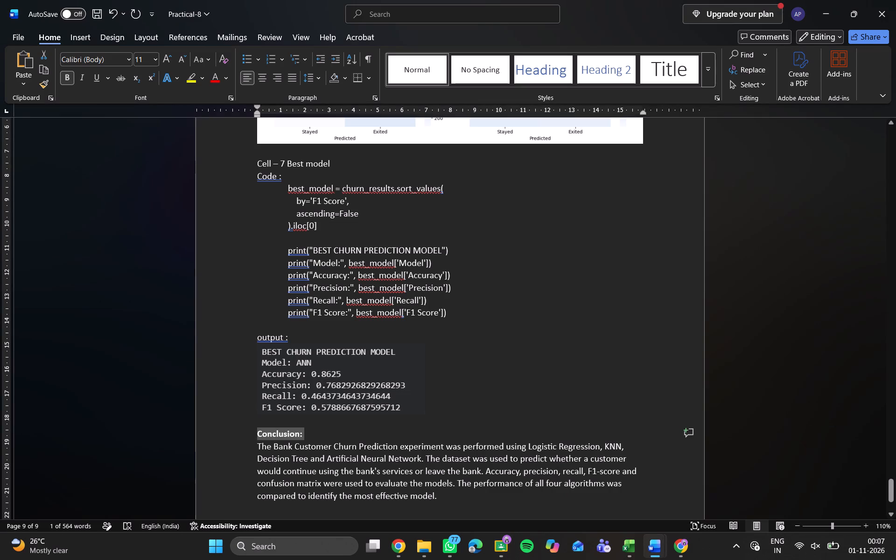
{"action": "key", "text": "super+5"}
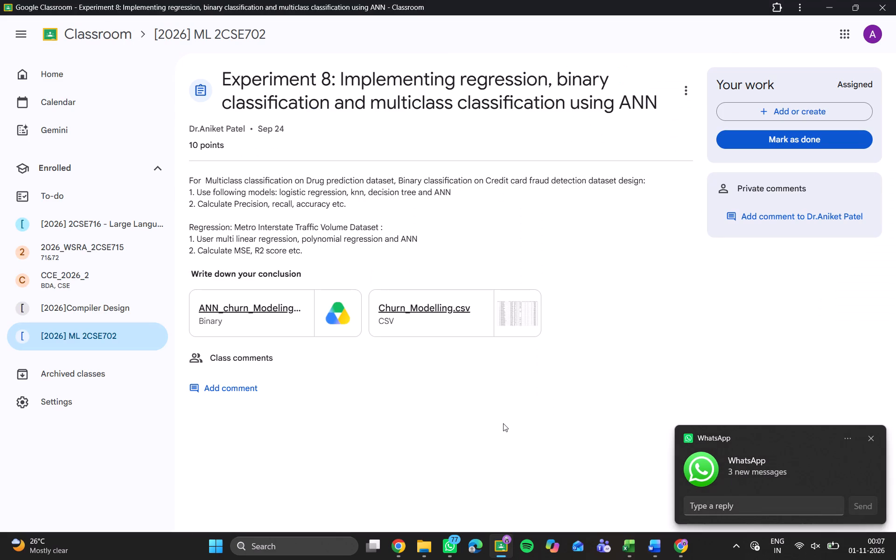
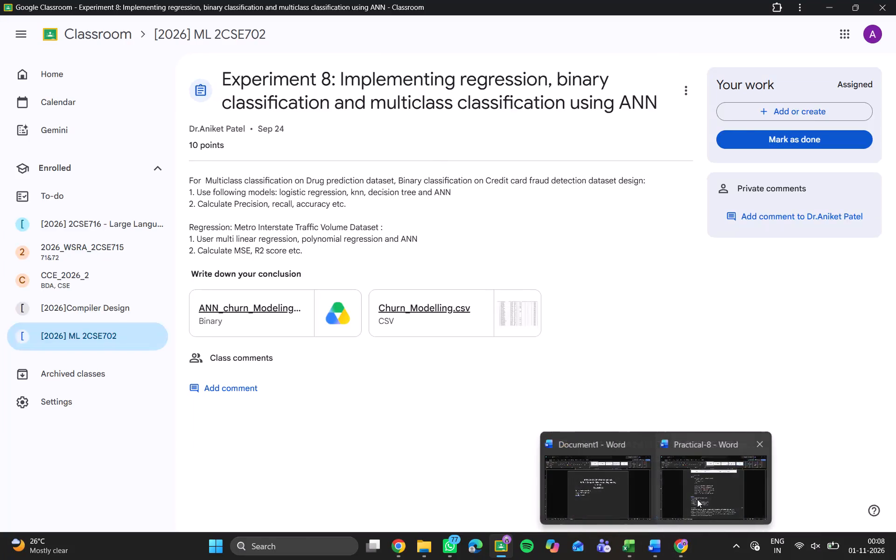
Switch to the Practical-8 document in Word, save it, and save a PDF version named Practical-8 in the SEM-7 ML folder.
{"action": "left_click", "coordinate": [698, 500]}
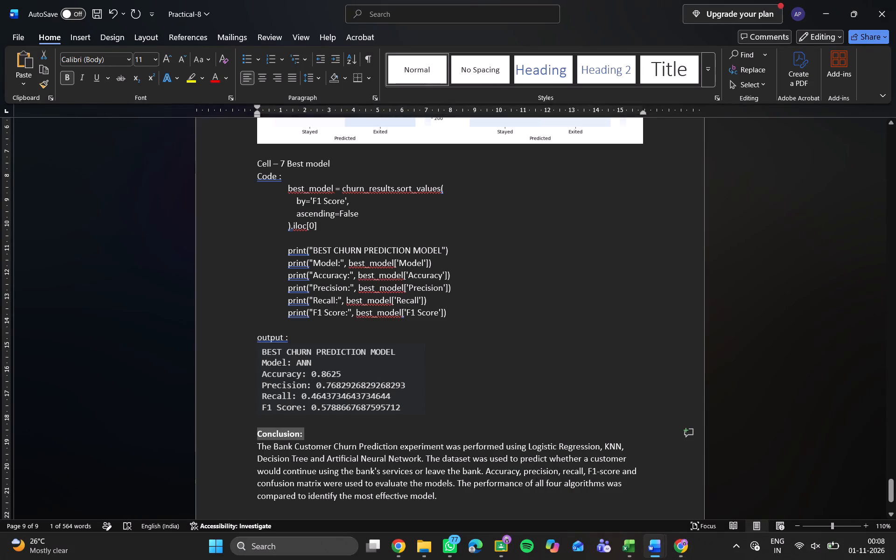
{"action": "key", "text": "ctrl+s"}
{"action": "left_click", "coordinate": [15, 38]}
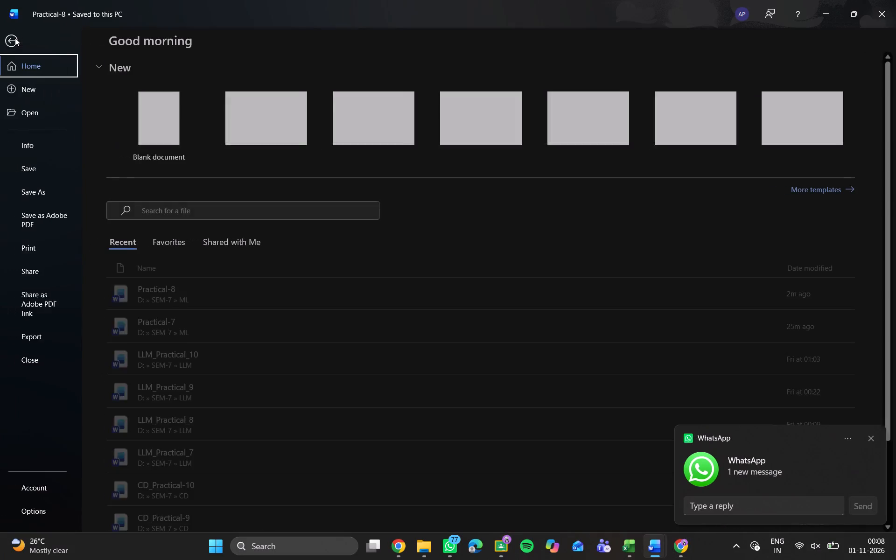
{"action": "left_click", "coordinate": [46, 192]}
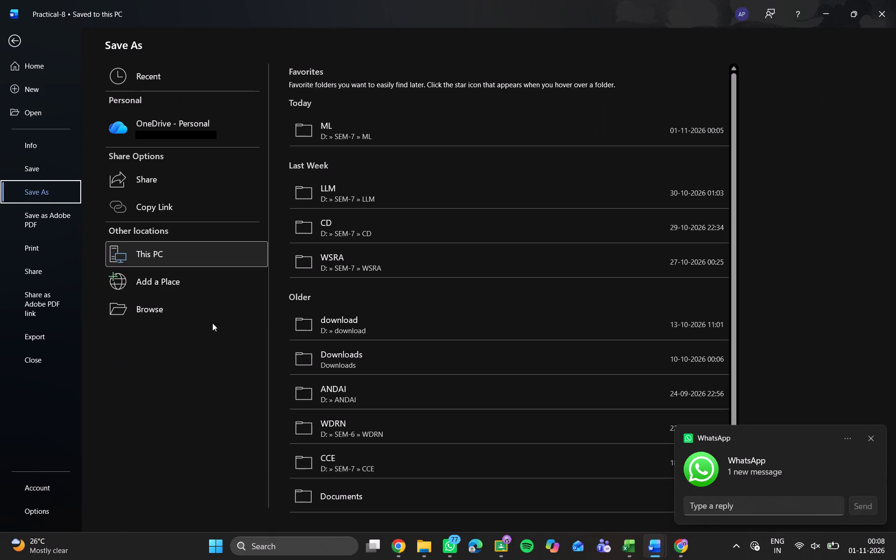
{"action": "left_click", "coordinate": [194, 308]}
{"action": "left_click", "coordinate": [166, 208]}
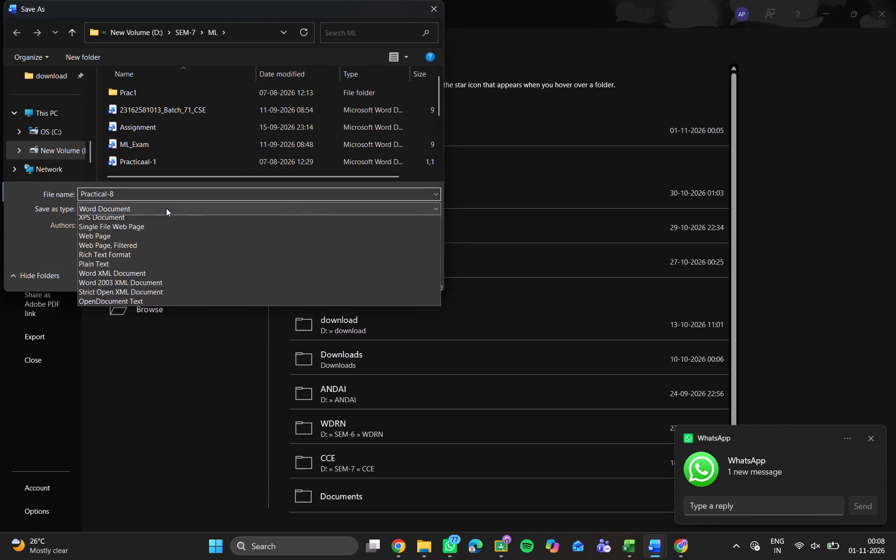
{"action": "left_click", "coordinate": [126, 278]}
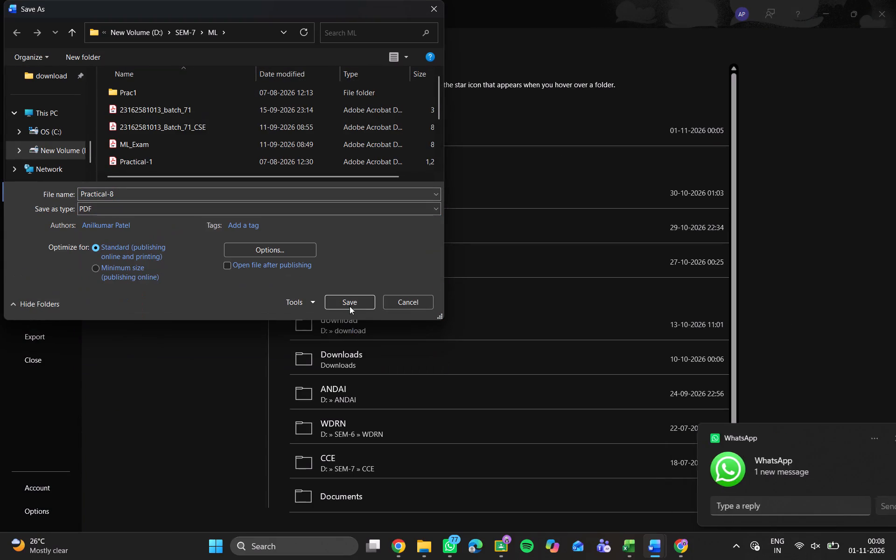
{"action": "left_click", "coordinate": [360, 306]}
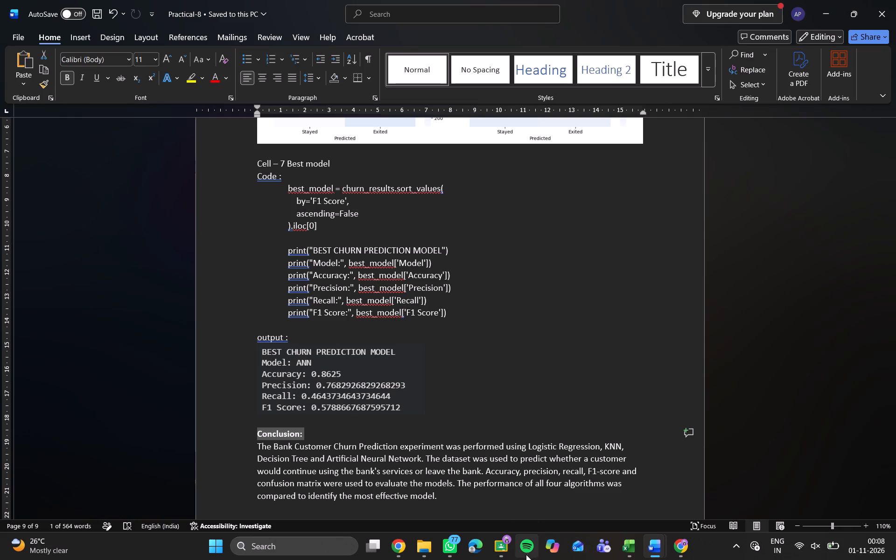